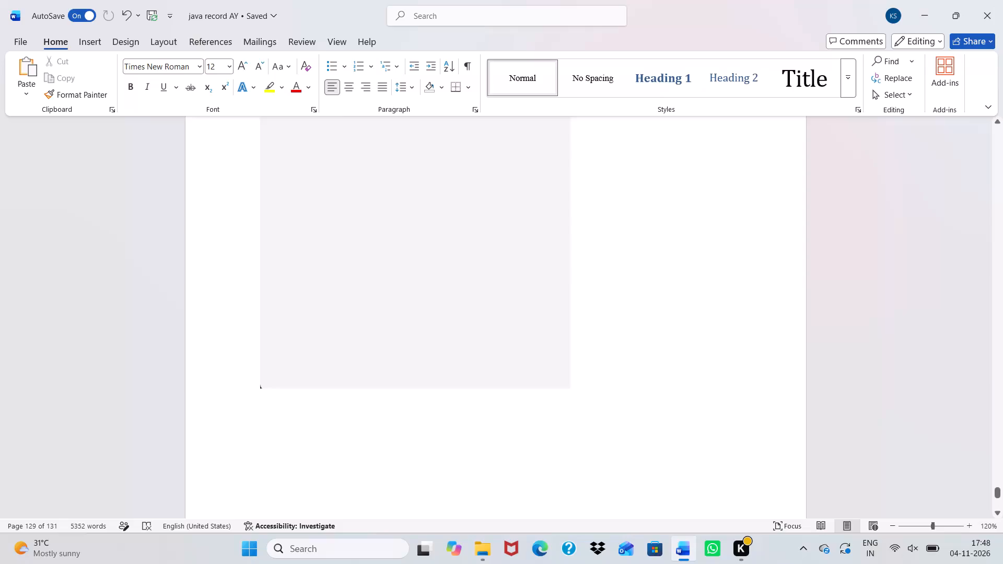
Look over the final pages of the record, from the JavaFX output screenshot to the blank page after it.
{"action": "scroll", "coordinate": [607, 452], "scroll_direction": "up", "scroll_amount": 1}
{"action": "scroll", "coordinate": [607, 452], "scroll_direction": "down", "scroll_amount": 1}
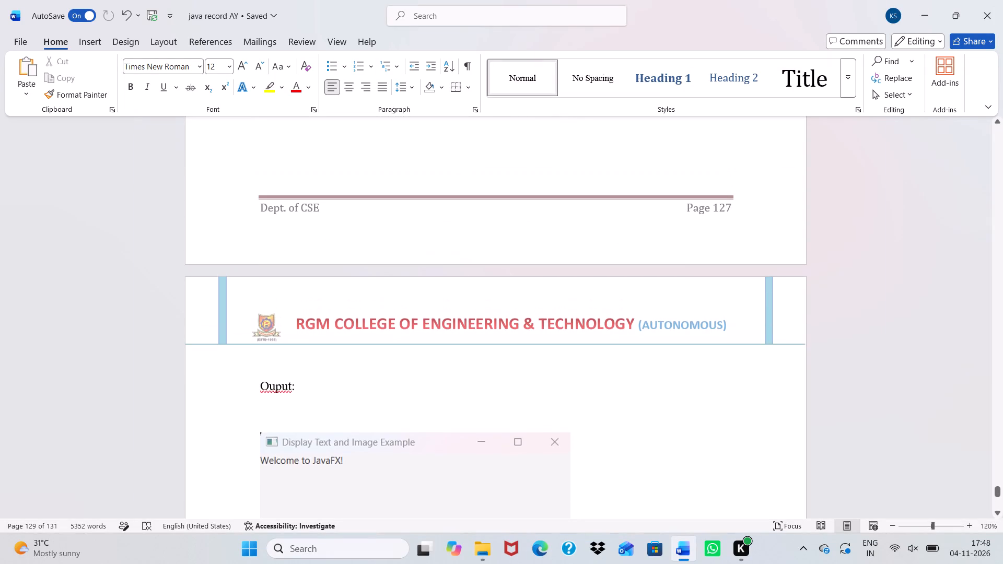
{"action": "scroll", "coordinate": [607, 452], "scroll_direction": "down", "scroll_amount": 4}
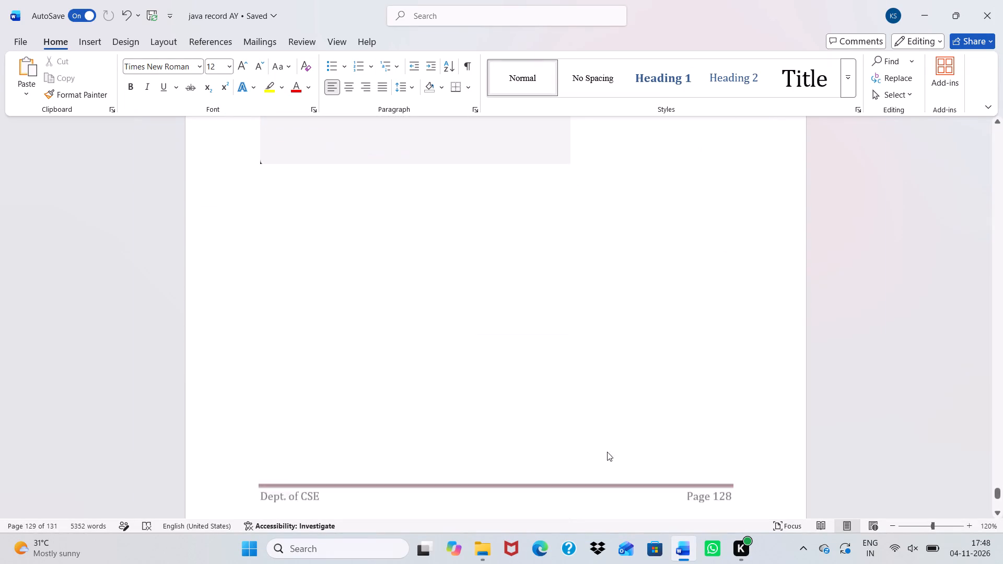
{"action": "scroll", "coordinate": [607, 452], "scroll_direction": "down", "scroll_amount": 4}
{"action": "scroll", "coordinate": [607, 452], "scroll_direction": "up", "scroll_amount": 1}
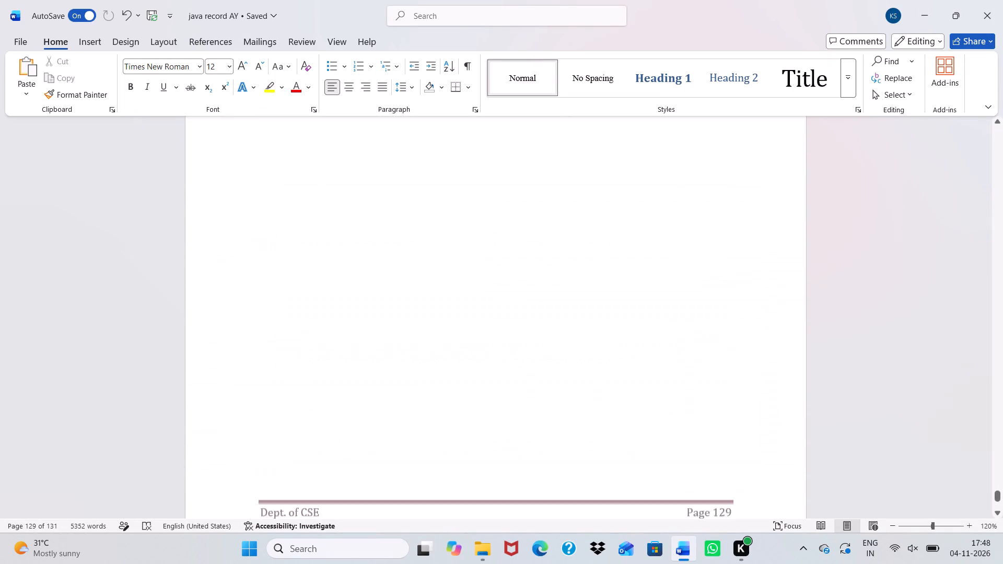
{"action": "scroll", "coordinate": [607, 452], "scroll_direction": "up", "scroll_amount": 2}
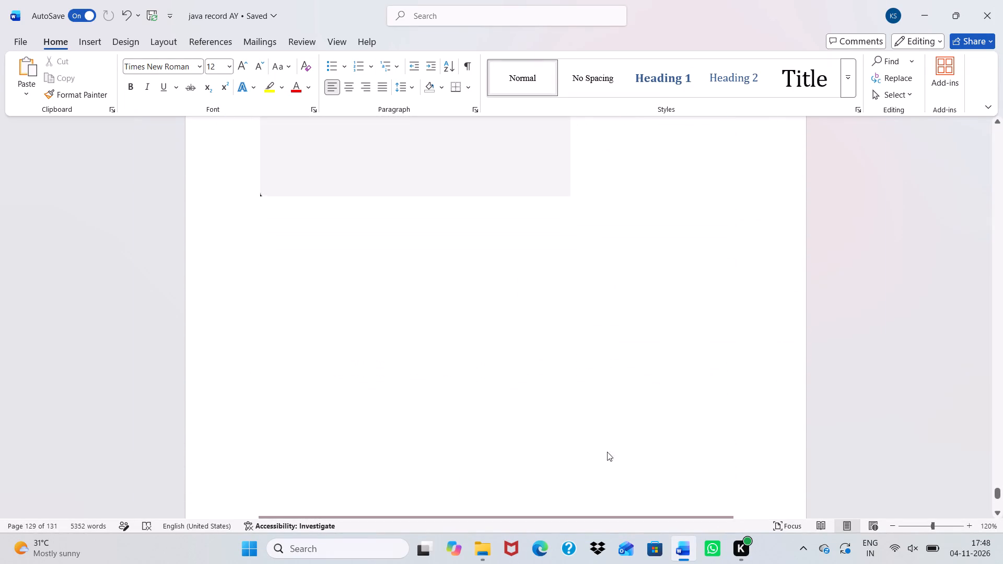
{"action": "scroll", "coordinate": [607, 452], "scroll_direction": "up", "scroll_amount": 1}
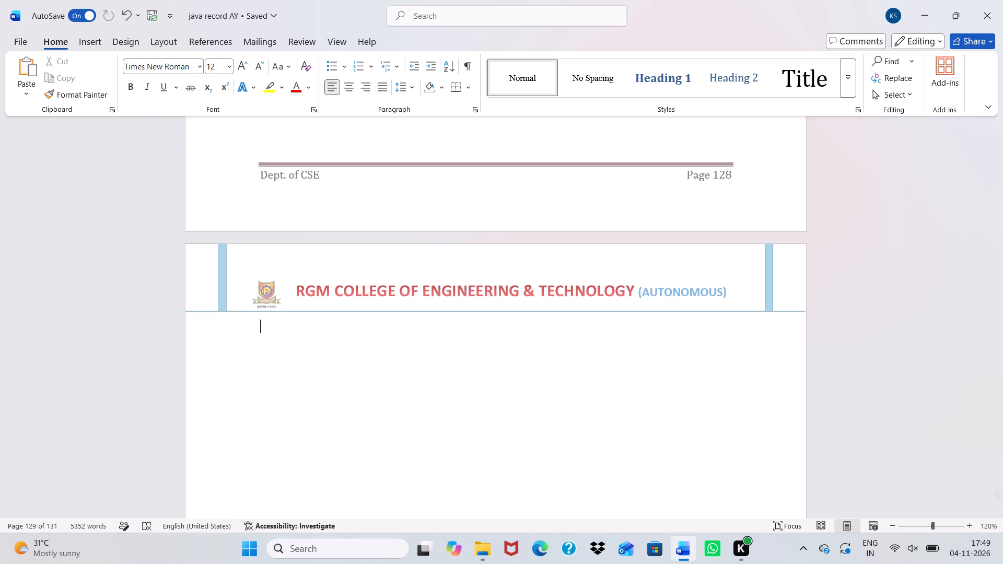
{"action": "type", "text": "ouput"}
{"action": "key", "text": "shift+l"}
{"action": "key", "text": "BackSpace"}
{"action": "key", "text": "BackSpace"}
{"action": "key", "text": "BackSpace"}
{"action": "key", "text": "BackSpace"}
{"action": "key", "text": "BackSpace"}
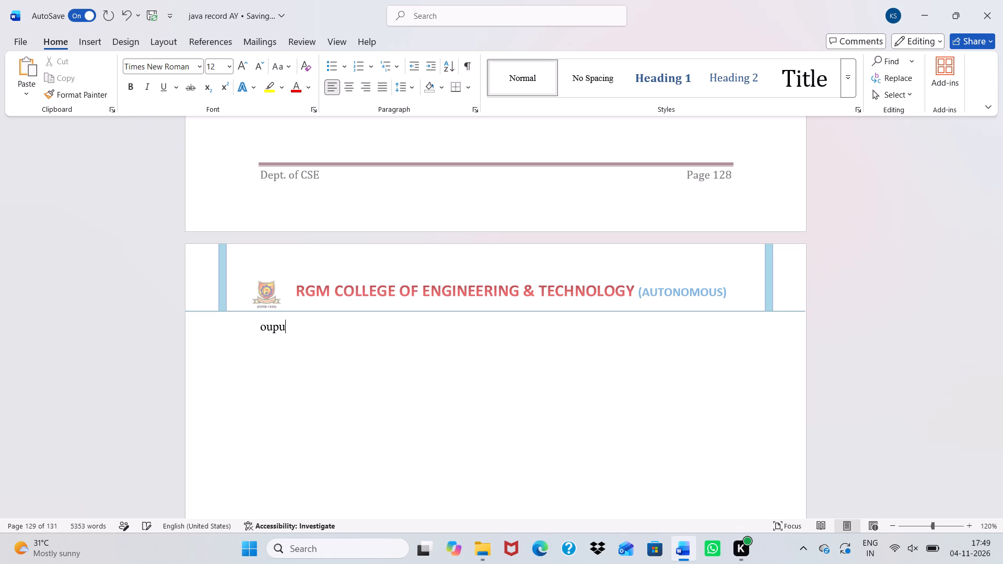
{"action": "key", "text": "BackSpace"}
Review the Exercise – 11 item 3 entry from its heading through the source code to the output screenshot.
{"action": "scroll", "coordinate": [533, 441], "scroll_direction": "up", "scroll_amount": 6}
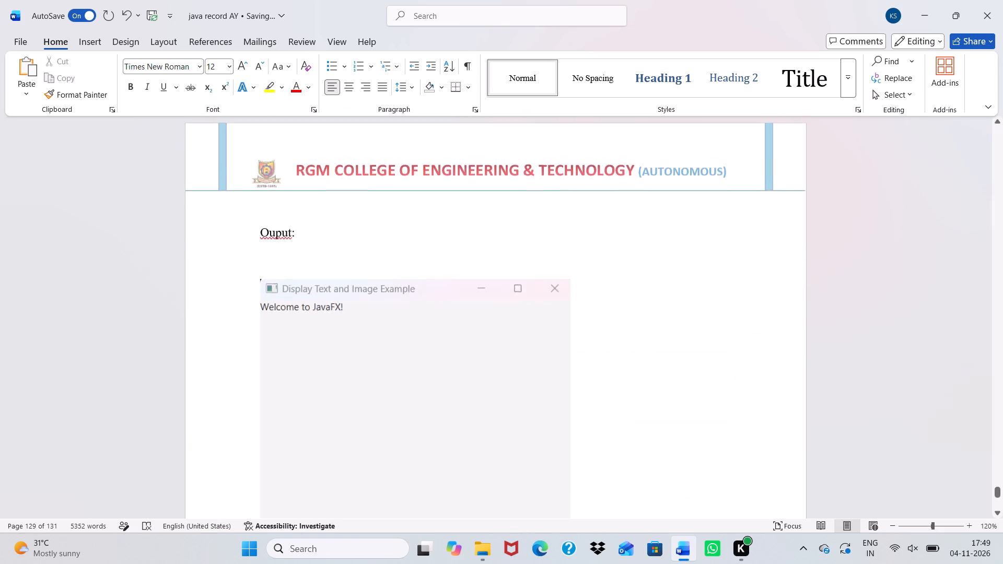
{"action": "scroll", "coordinate": [533, 441], "scroll_direction": "up", "scroll_amount": 8}
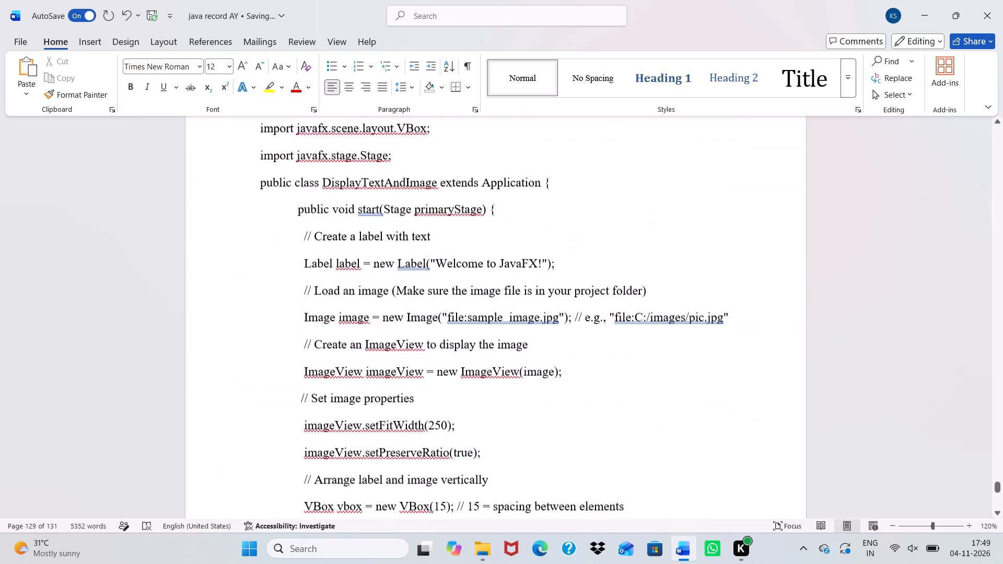
{"action": "scroll", "coordinate": [533, 441], "scroll_direction": "up", "scroll_amount": 2}
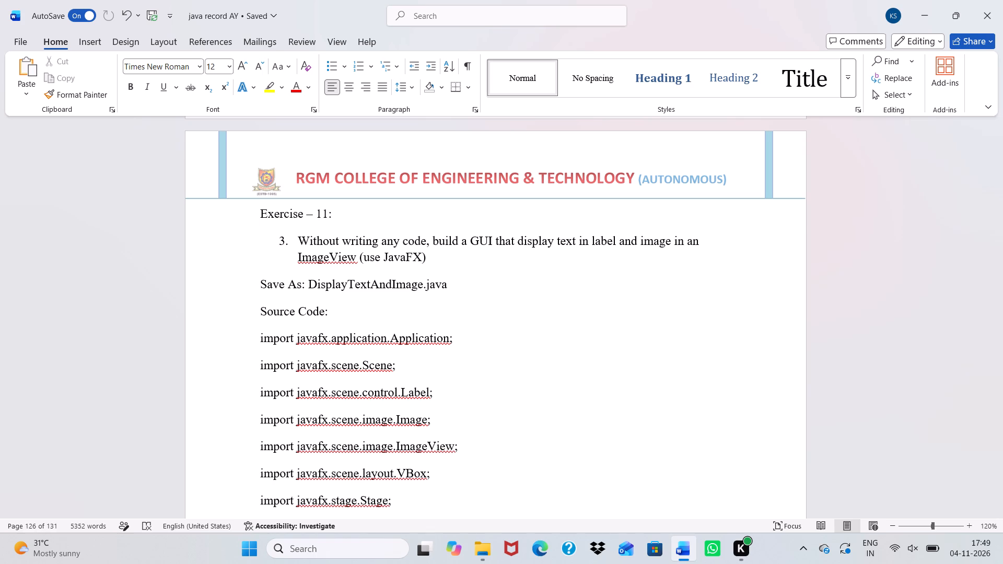
{"action": "scroll", "coordinate": [533, 441], "scroll_direction": "down", "scroll_amount": 9}
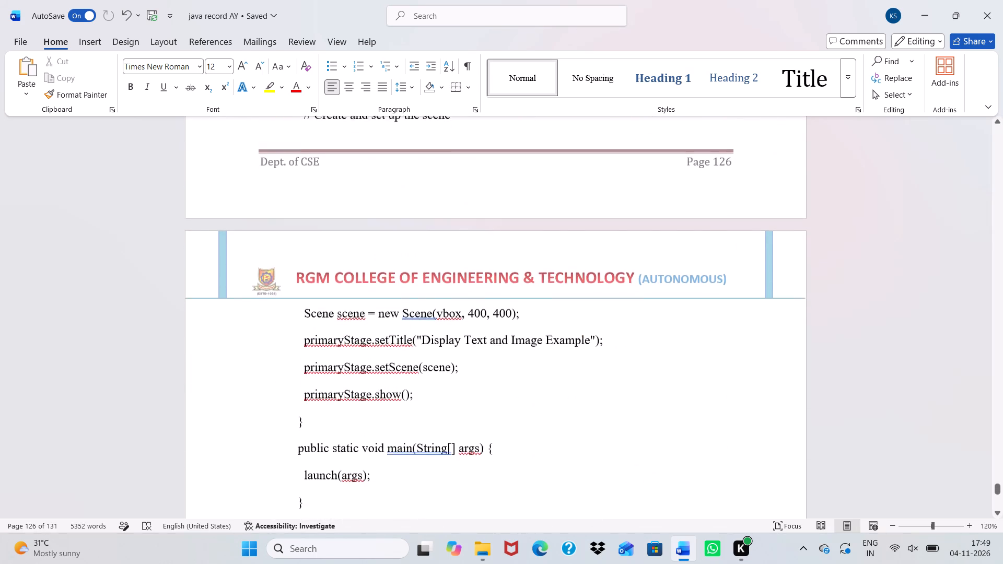
{"action": "scroll", "coordinate": [533, 441], "scroll_direction": "down", "scroll_amount": 6}
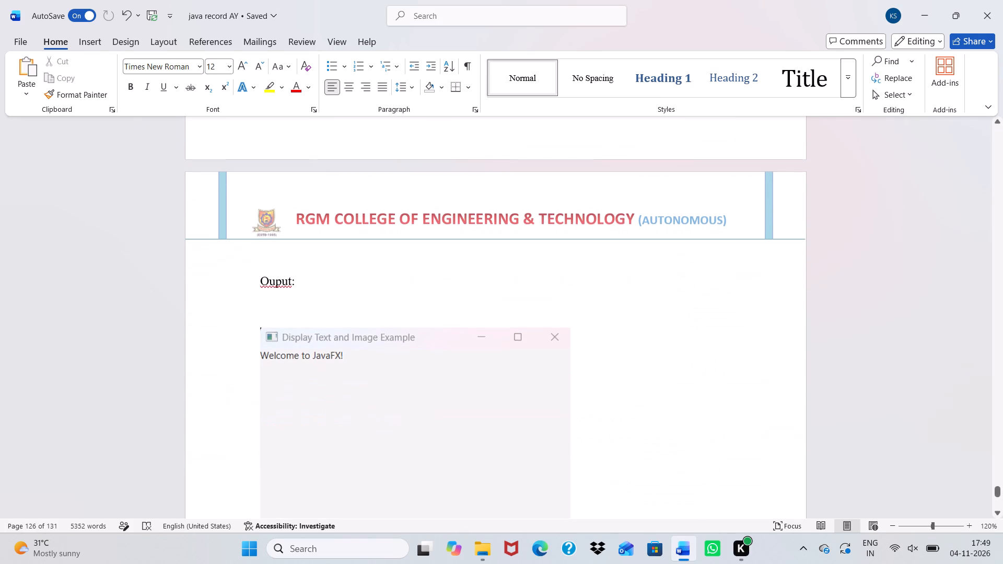
{"action": "scroll", "coordinate": [533, 441], "scroll_direction": "down", "scroll_amount": 5}
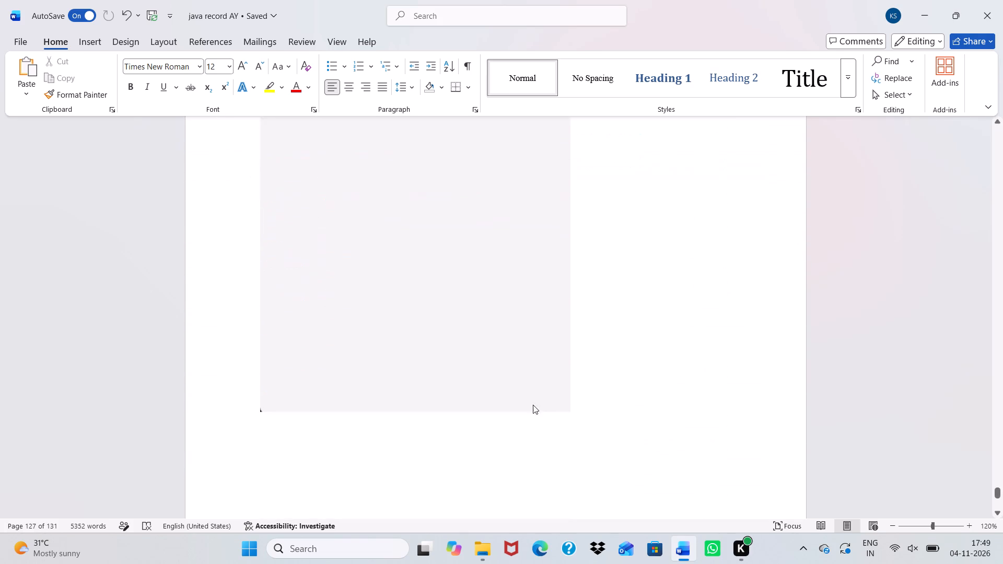
{"action": "scroll", "coordinate": [533, 405], "scroll_direction": "down", "scroll_amount": 3}
{"action": "scroll", "coordinate": [533, 405], "scroll_direction": "up", "scroll_amount": 4}
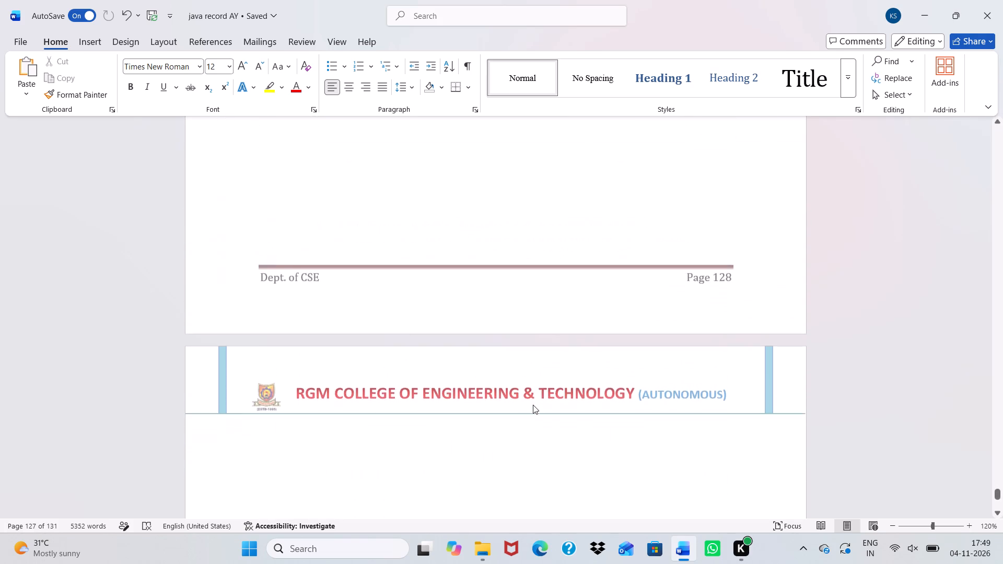
{"action": "scroll", "coordinate": [533, 405], "scroll_direction": "up", "scroll_amount": 2}
{"action": "scroll", "coordinate": [533, 405], "scroll_direction": "down", "scroll_amount": 4}
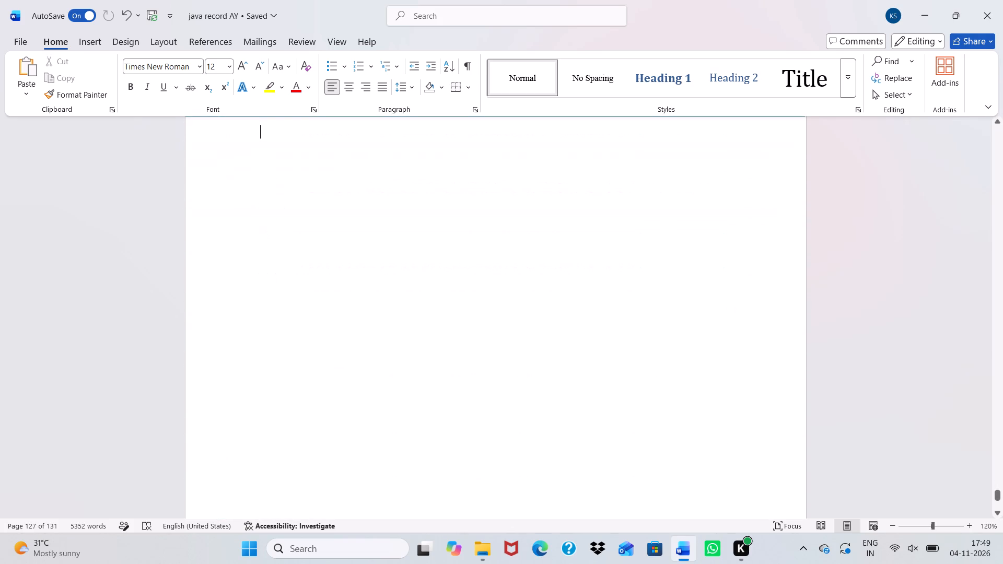
Switch to File Explorer and open the JavaFXLab folder on the Desktop.
{"action": "left_click", "coordinate": [479, 545]}
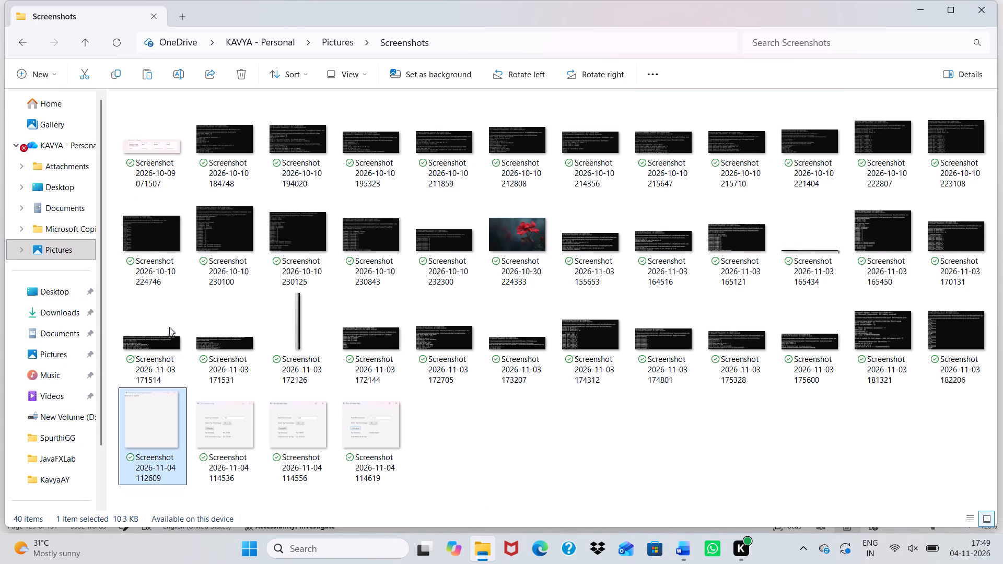
{"action": "left_click", "coordinate": [52, 187]}
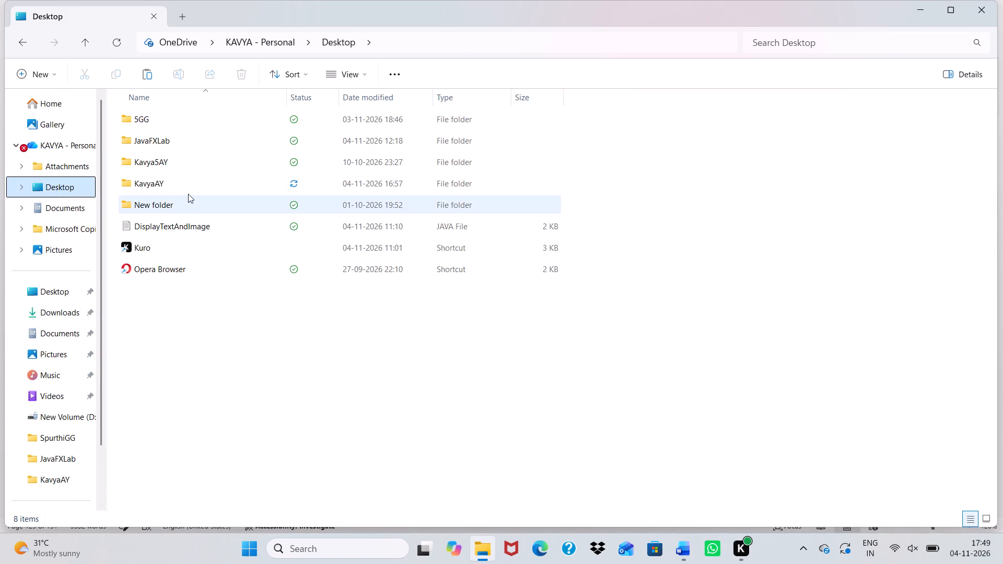
{"action": "double_click", "coordinate": [165, 136]}
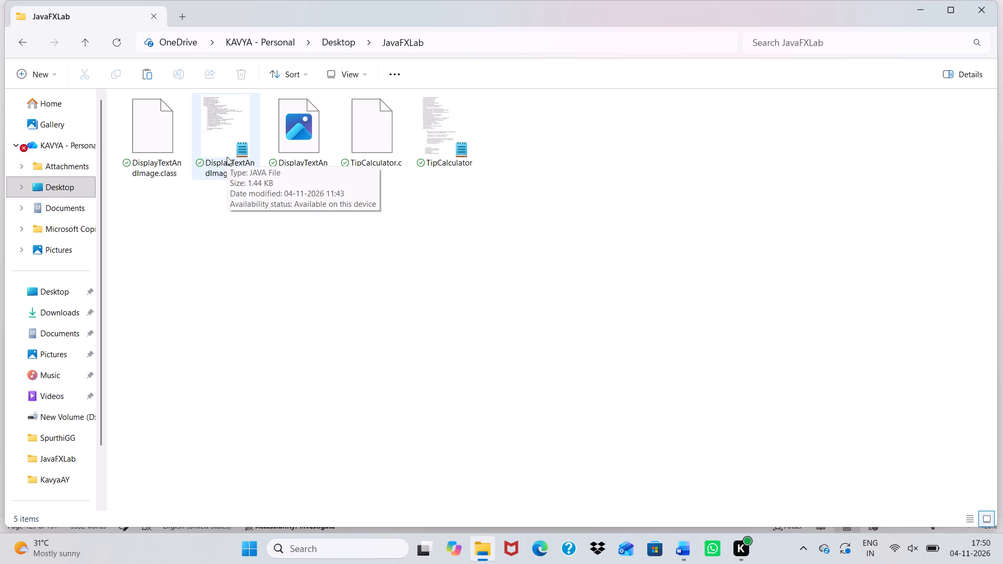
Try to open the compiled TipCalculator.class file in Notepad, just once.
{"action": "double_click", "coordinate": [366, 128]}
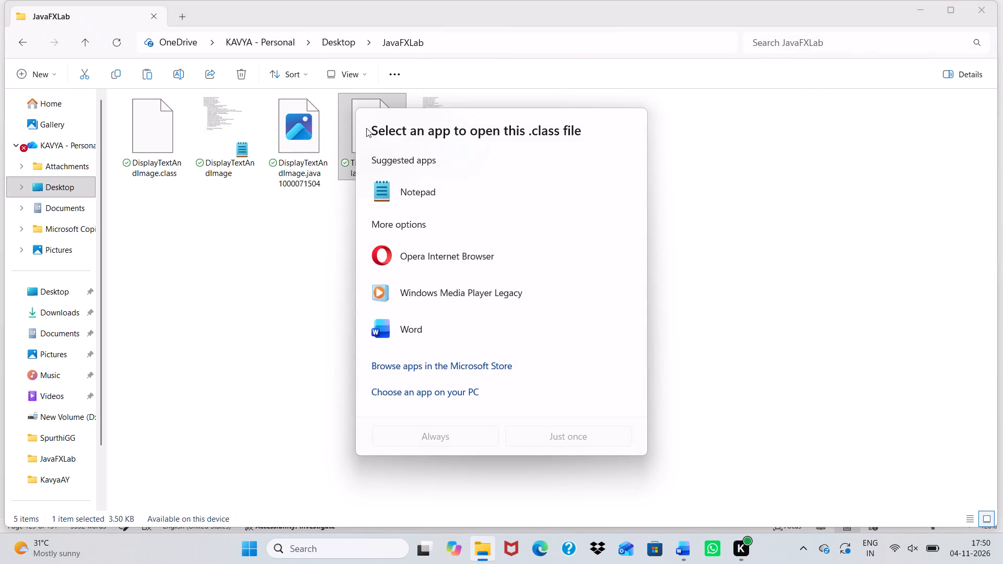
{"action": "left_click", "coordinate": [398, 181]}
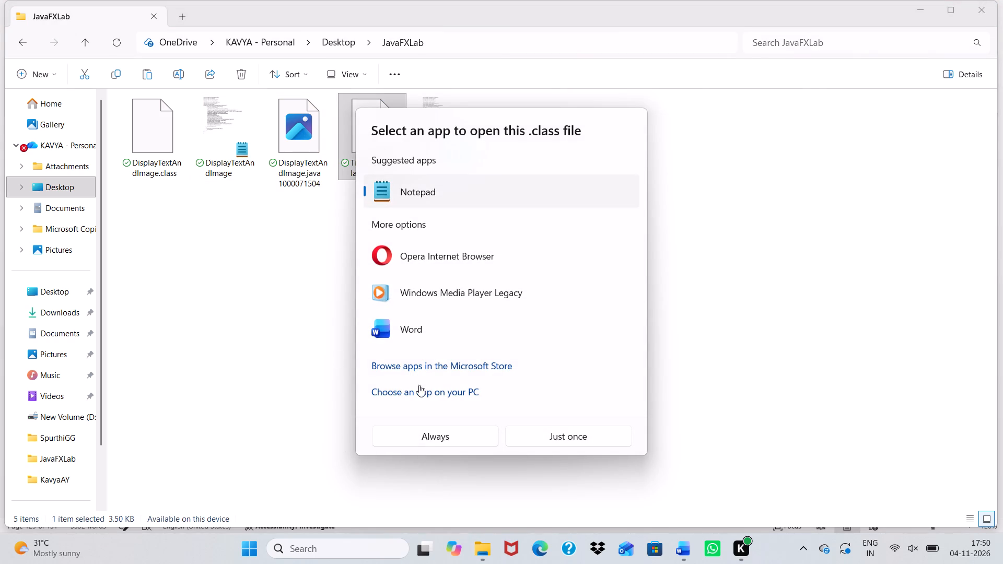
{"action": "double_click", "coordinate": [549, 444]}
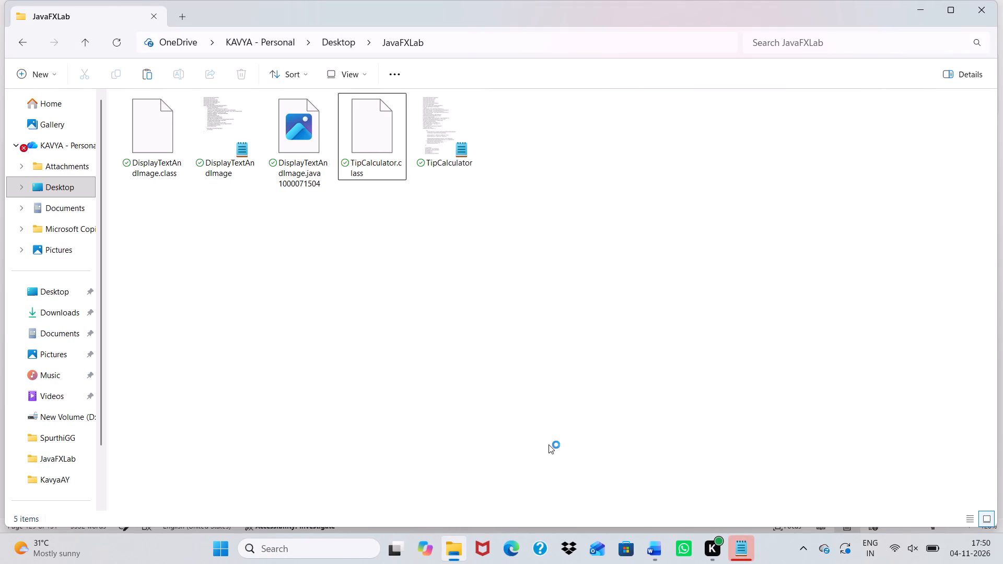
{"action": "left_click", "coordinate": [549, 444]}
Copy the entire source code of TipCalculator.java from the JavaFXLab folder and close Notepad.
{"action": "double_click", "coordinate": [429, 122]}
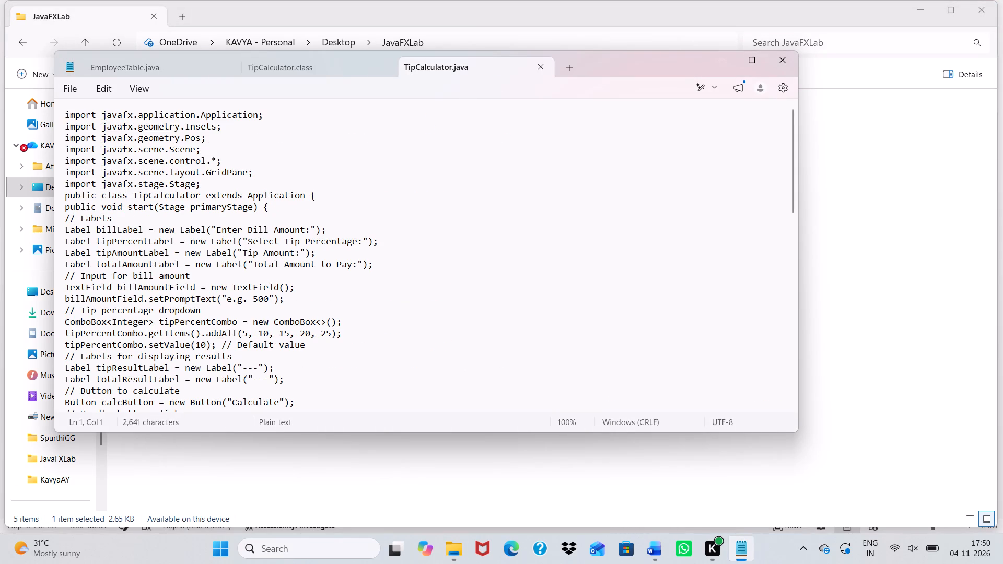
{"action": "scroll", "coordinate": [123, 170], "scroll_direction": "down", "scroll_amount": 4}
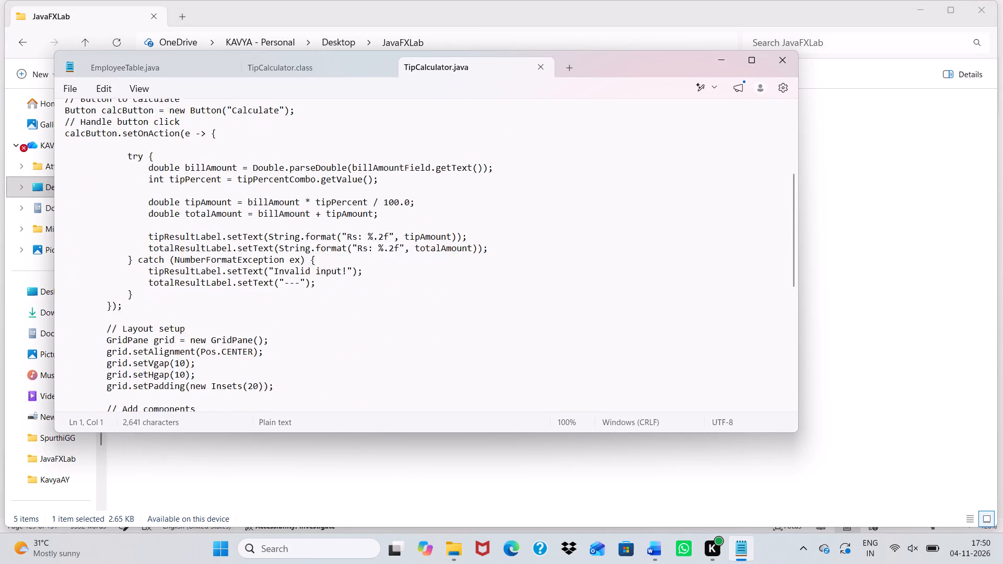
{"action": "scroll", "coordinate": [123, 170], "scroll_direction": "up", "scroll_amount": 4}
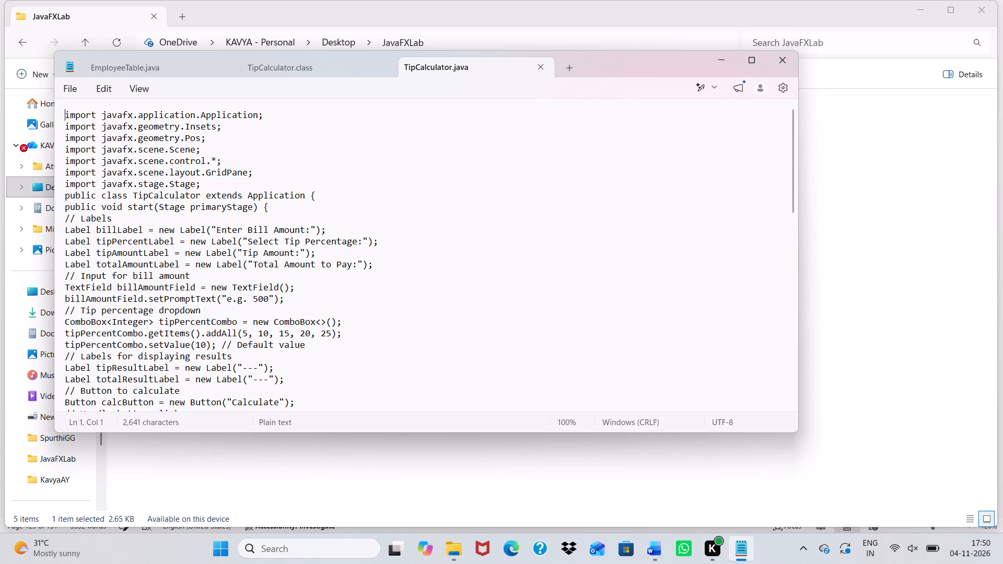
{"action": "left_click_drag", "start_coordinate": [64, 115], "coordinate": [208, 500]}
{"action": "key", "text": "ctrl+c"}
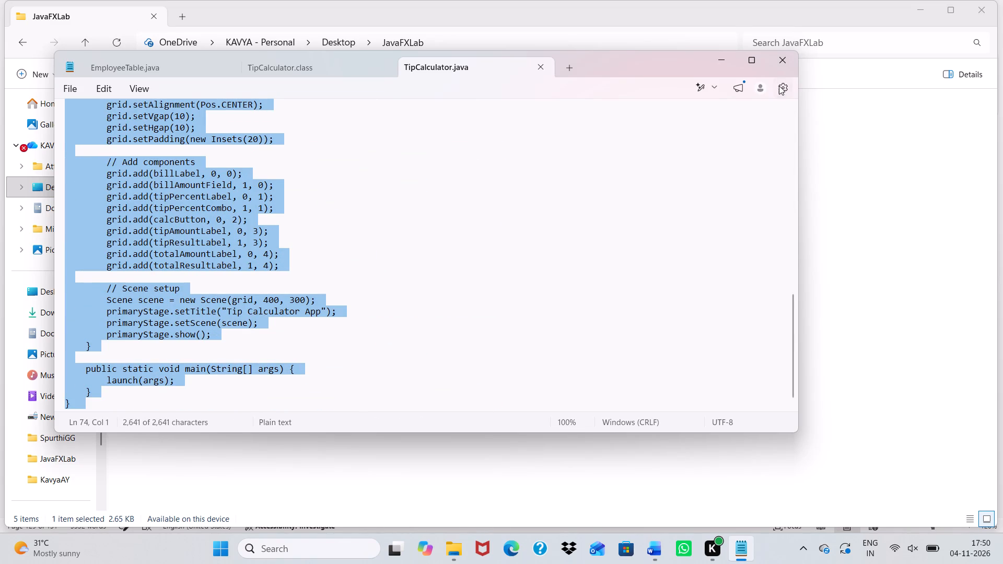
{"action": "left_click", "coordinate": [781, 57]}
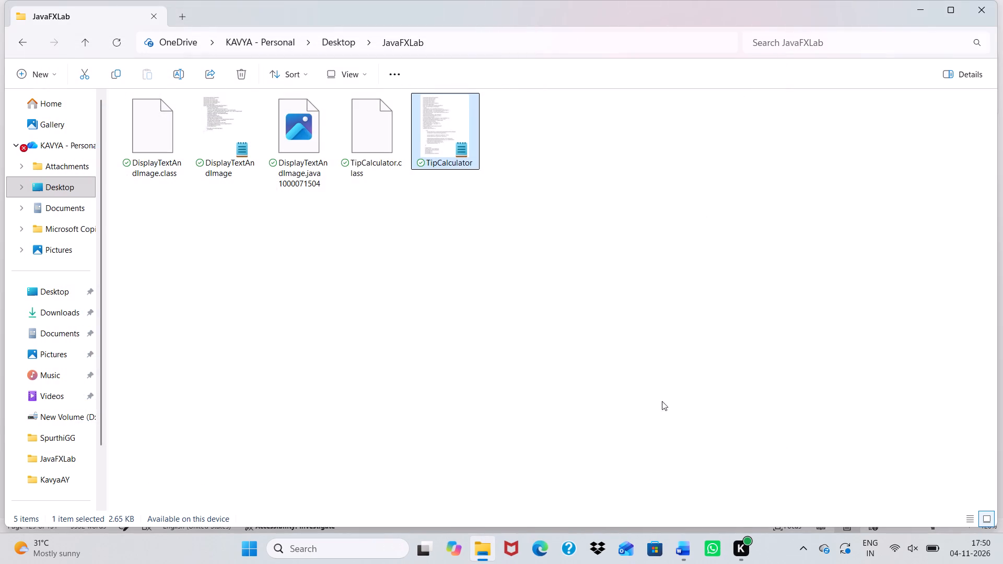
Paste the copied TipCalculator code into the Word record at the start of the blank page 129.
{"action": "left_click", "coordinate": [487, 544]}
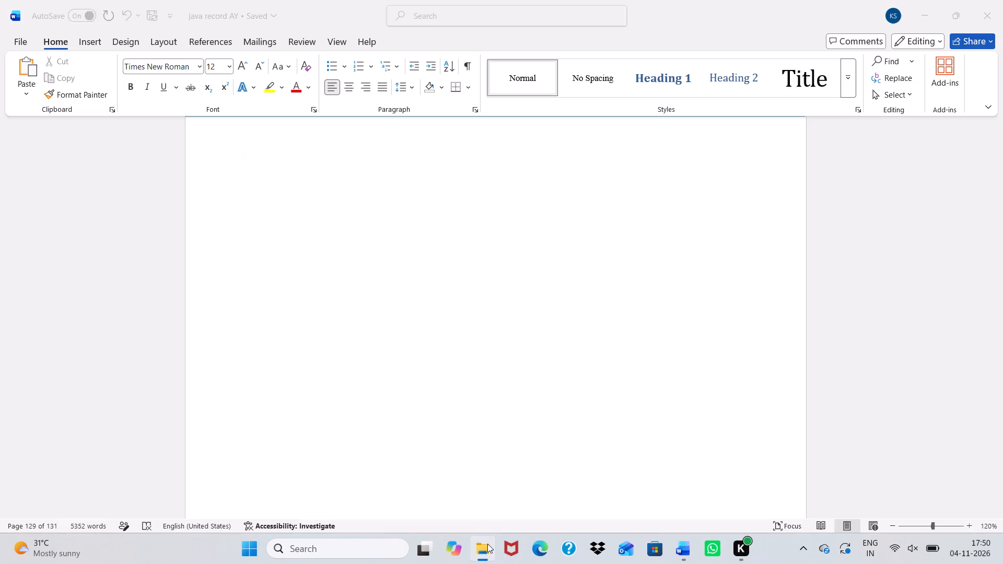
{"action": "key", "text": "ctrl+v"}
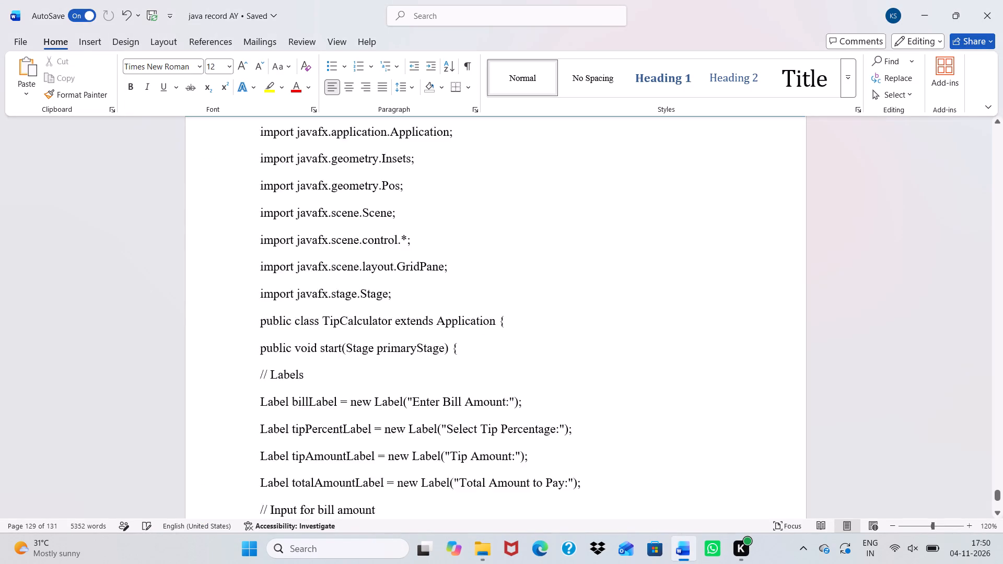
{"action": "right_click", "coordinate": [486, 324]}
{"action": "scroll", "coordinate": [486, 324], "scroll_direction": "up", "scroll_amount": 3}
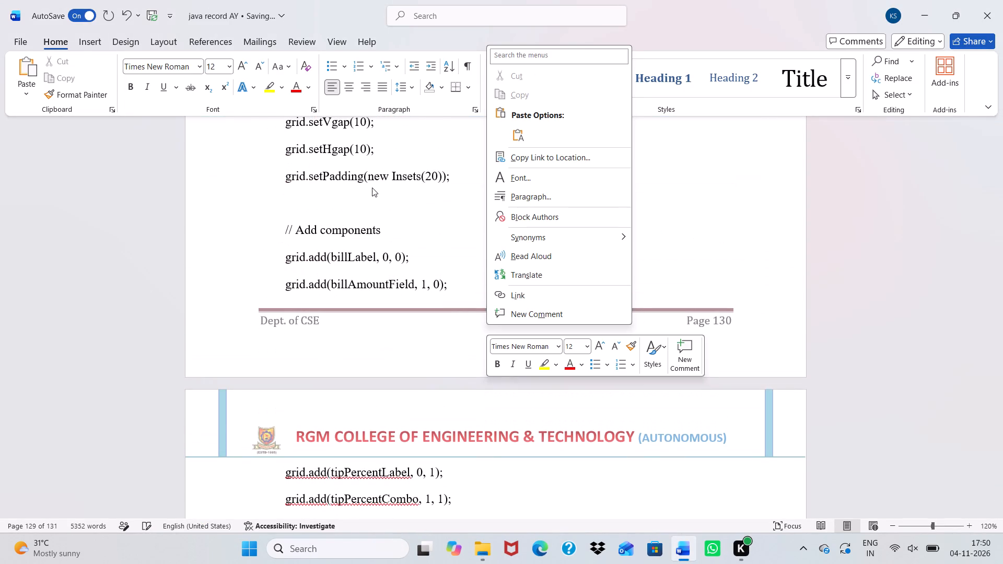
{"action": "left_click", "coordinate": [374, 191]}
Review the pasted TipCalculator code and how it follows the preceding output page.
{"action": "scroll", "coordinate": [374, 191], "scroll_direction": "up", "scroll_amount": 4}
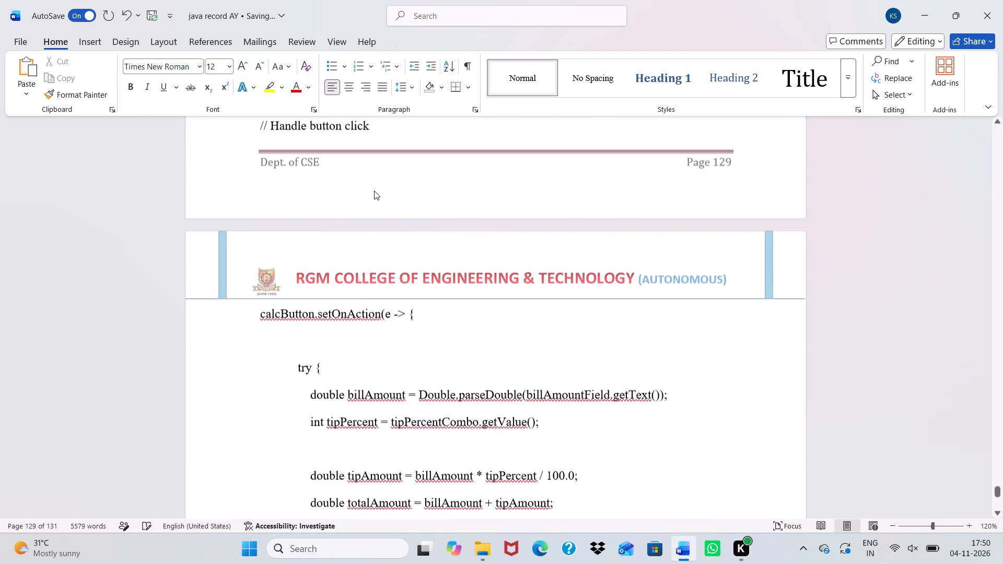
{"action": "scroll", "coordinate": [374, 191], "scroll_direction": "up", "scroll_amount": 6}
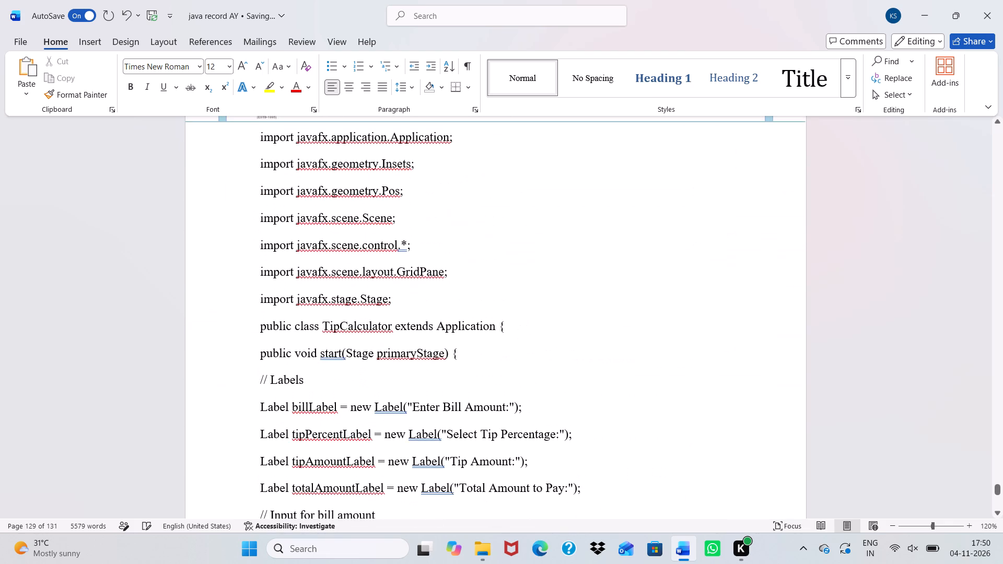
{"action": "scroll", "coordinate": [361, 324], "scroll_direction": "up", "scroll_amount": 1}
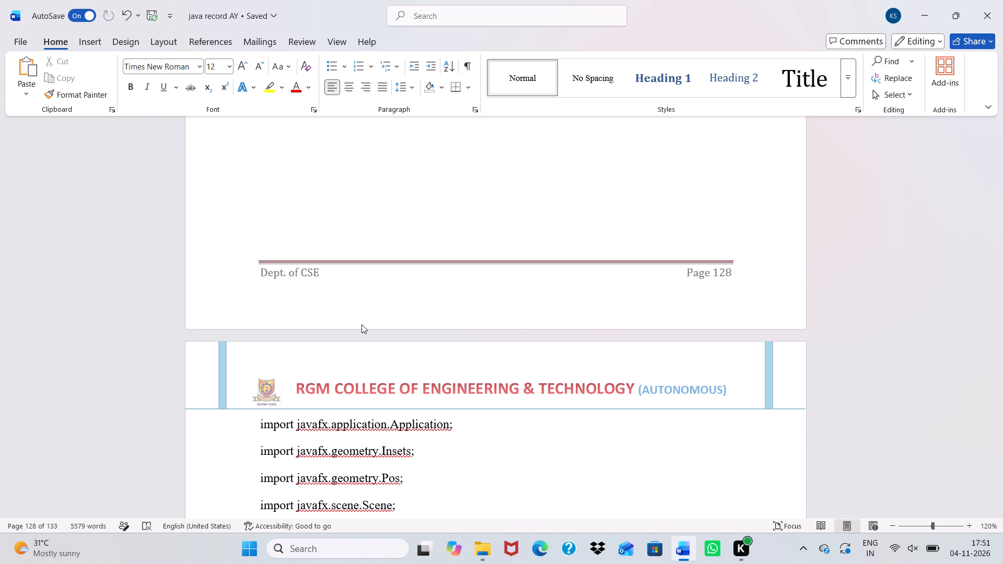
{"action": "scroll", "coordinate": [361, 324], "scroll_direction": "up", "scroll_amount": 4}
{"action": "scroll", "coordinate": [361, 324], "scroll_direction": "down", "scroll_amount": 2}
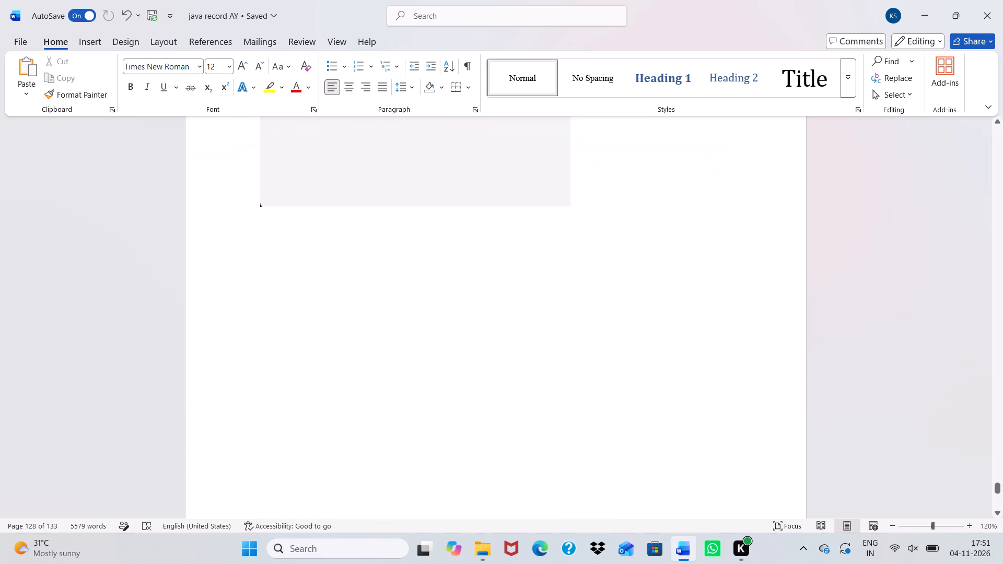
{"action": "scroll", "coordinate": [361, 324], "scroll_direction": "down", "scroll_amount": 3}
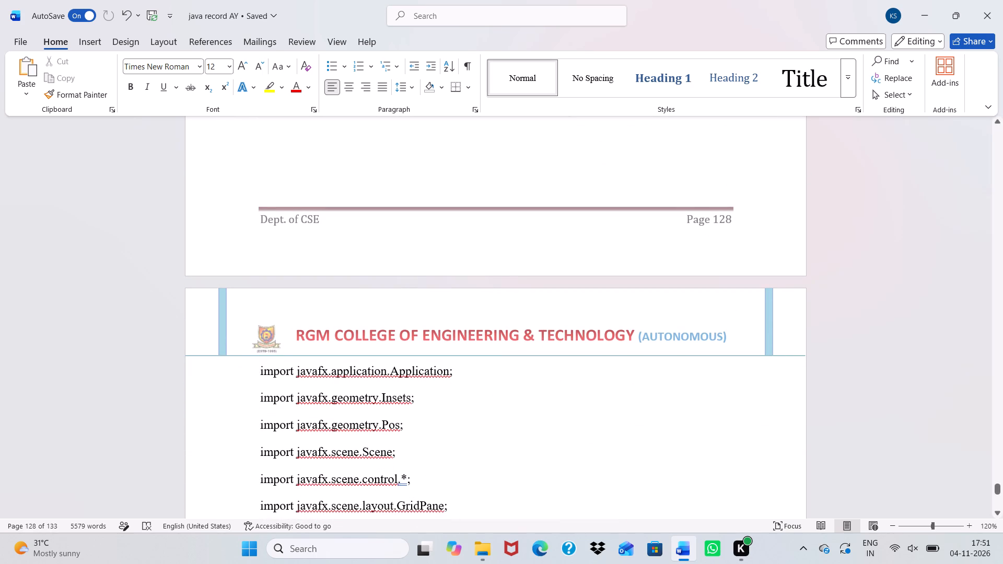
Insert a blank line above the first import statement of the TipCalculator code on page 129.
{"action": "left_click", "coordinate": [254, 369]}
{"action": "left_click", "coordinate": [258, 371]}
{"action": "key", "text": "Return"}
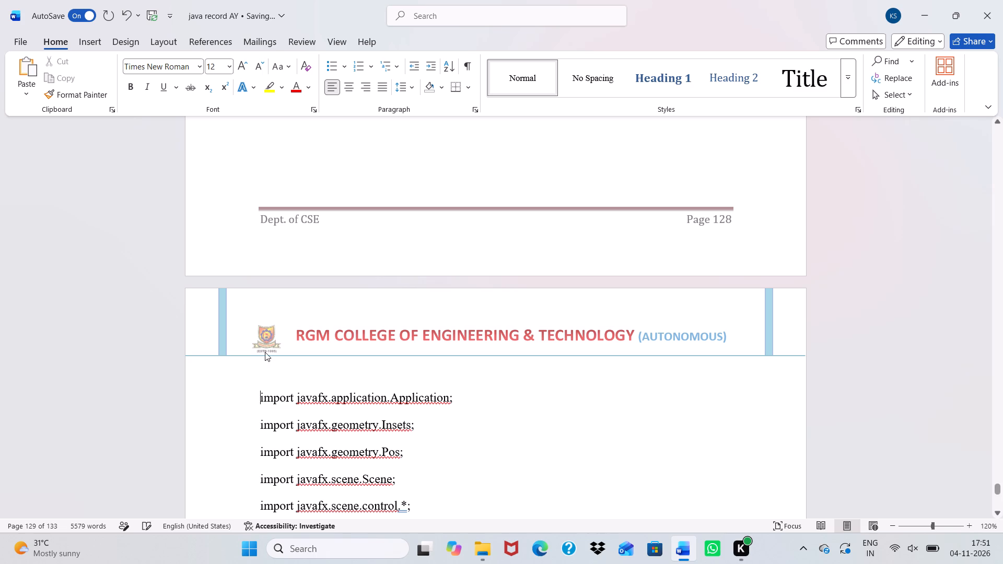
{"action": "left_click", "coordinate": [261, 369]}
Open the OOP Java -Lab Manual PDF from Downloads and find the Tip Calculator task of Exercise 11.
{"action": "left_click", "coordinate": [488, 561]}
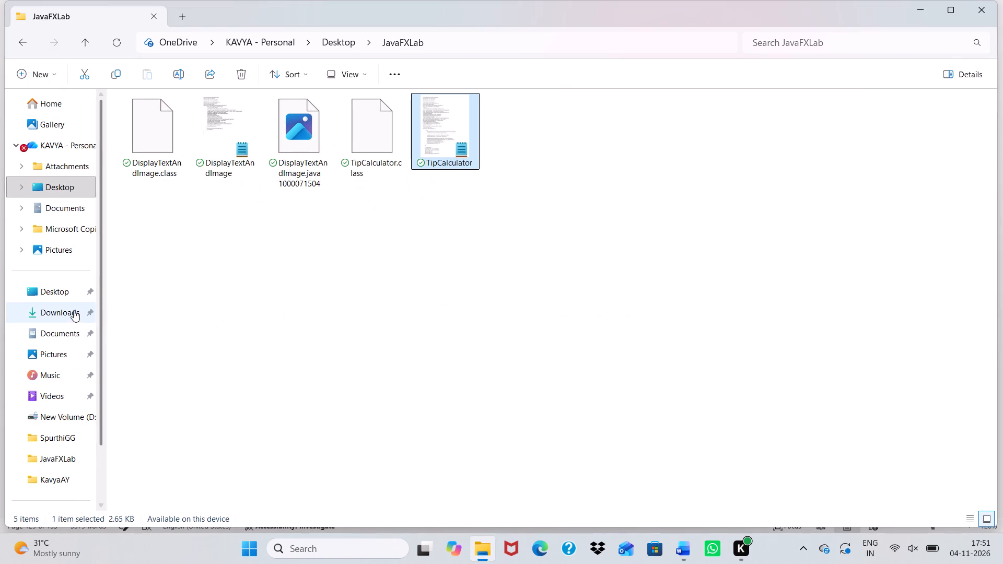
{"action": "left_click", "coordinate": [74, 310]}
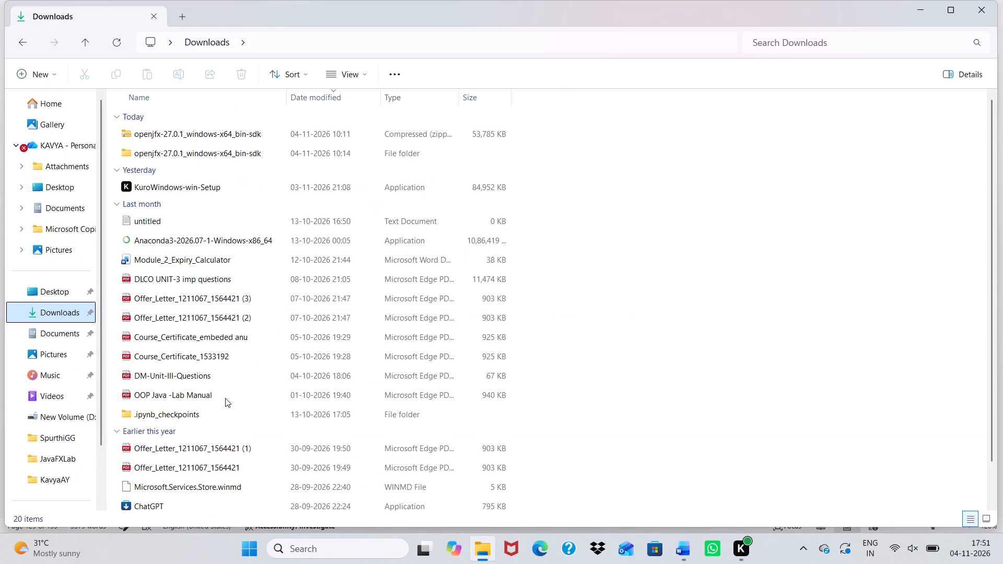
{"action": "double_click", "coordinate": [225, 389]}
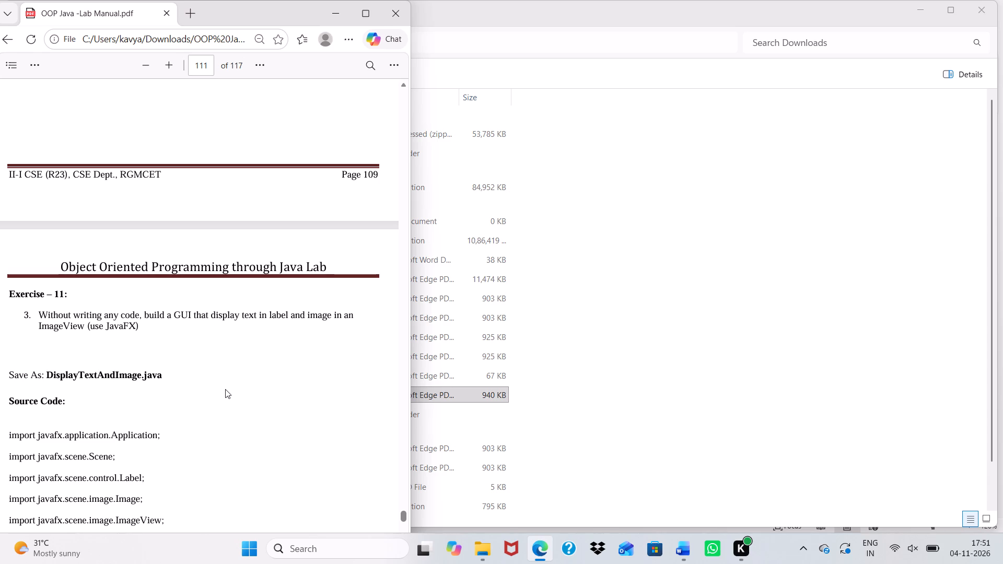
{"action": "scroll", "coordinate": [225, 389], "scroll_direction": "down", "scroll_amount": 4}
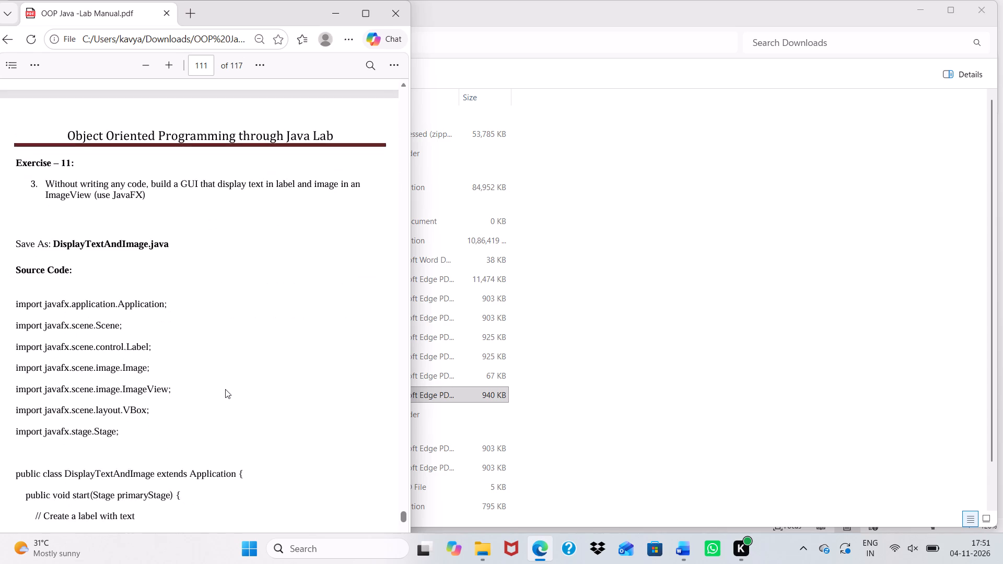
{"action": "scroll", "coordinate": [225, 389], "scroll_direction": "down", "scroll_amount": 7}
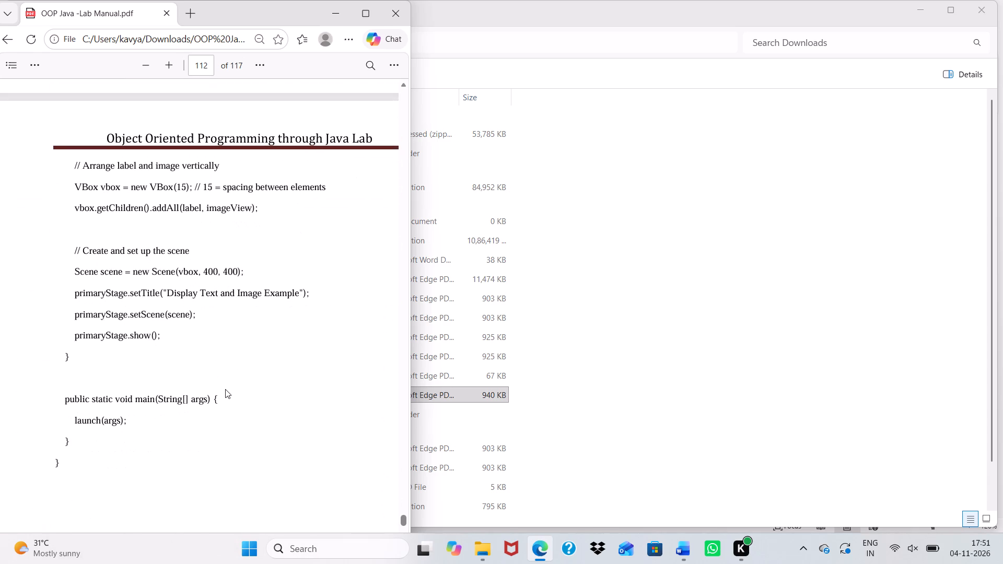
{"action": "scroll", "coordinate": [225, 389], "scroll_direction": "down", "scroll_amount": 9}
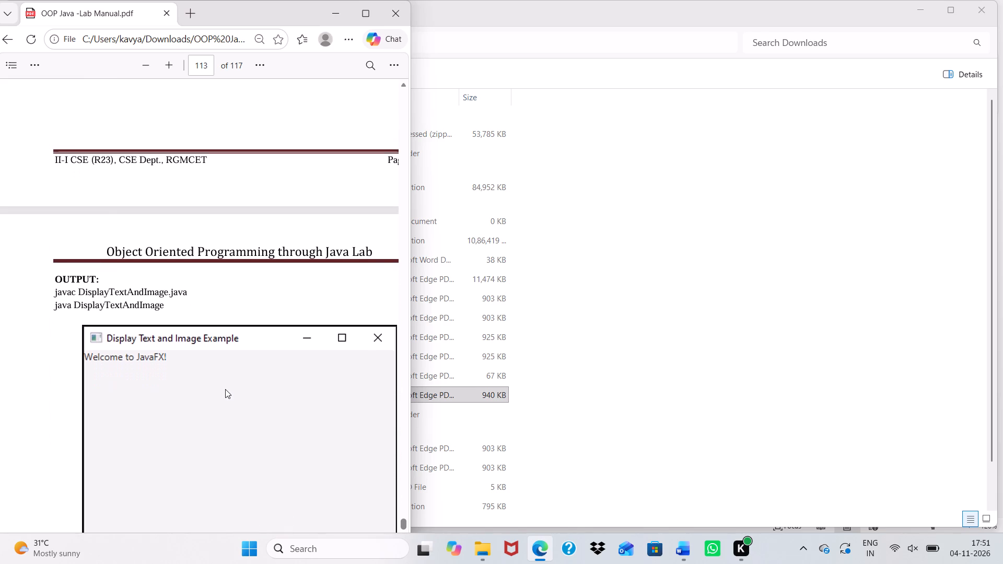
{"action": "scroll", "coordinate": [225, 389], "scroll_direction": "down", "scroll_amount": 6}
{"action": "scroll", "coordinate": [225, 389], "scroll_direction": "up", "scroll_amount": 2}
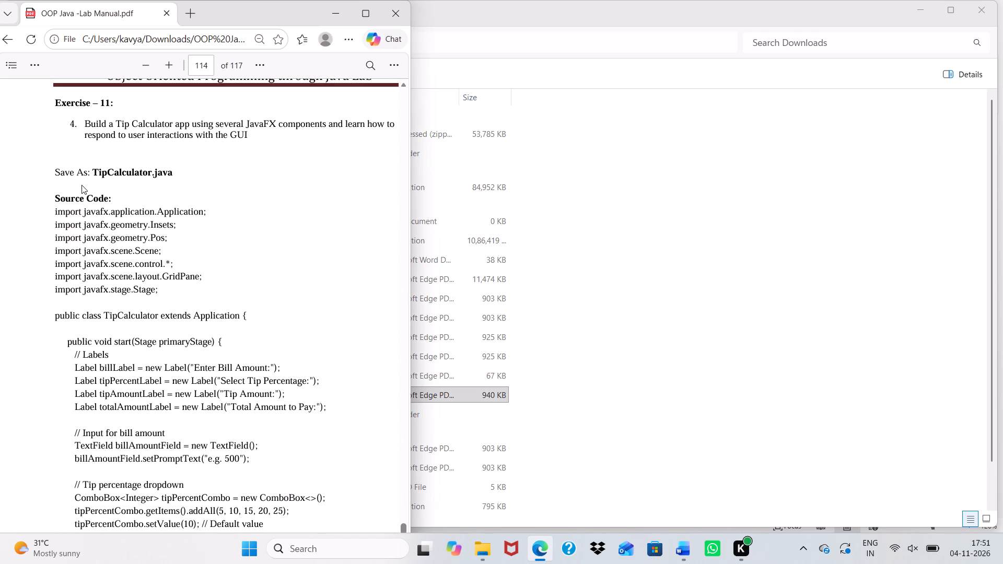
Copy the manual's text from "Exercise – 11:" through "Source Code:" and paste it into the blank line above the code in the Word record.
{"action": "left_click_drag", "start_coordinate": [52, 100], "coordinate": [133, 173]}
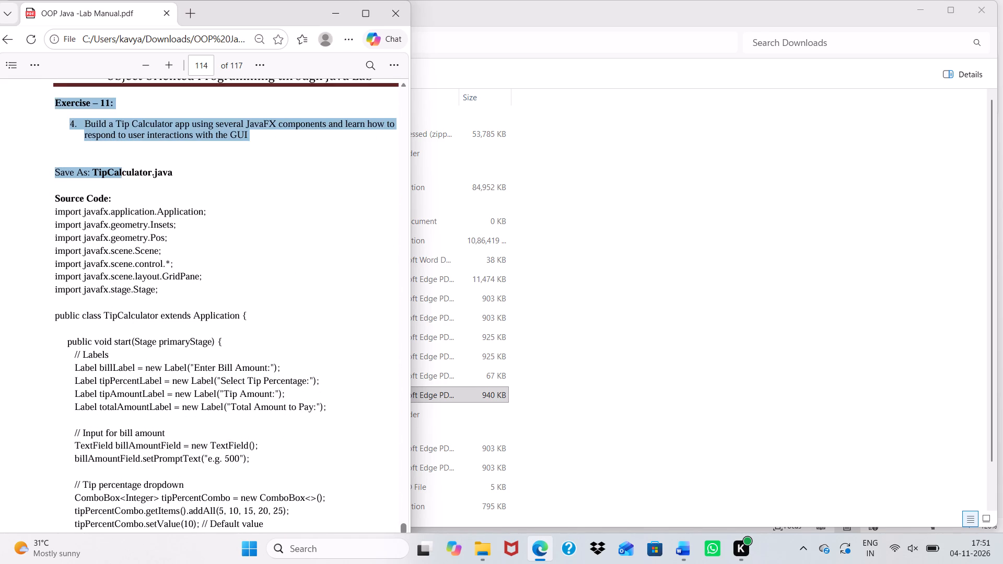
{"action": "left_click_drag", "start_coordinate": [133, 173], "coordinate": [169, 202]}
{"action": "left_click_drag", "start_coordinate": [169, 202], "coordinate": [115, 193]}
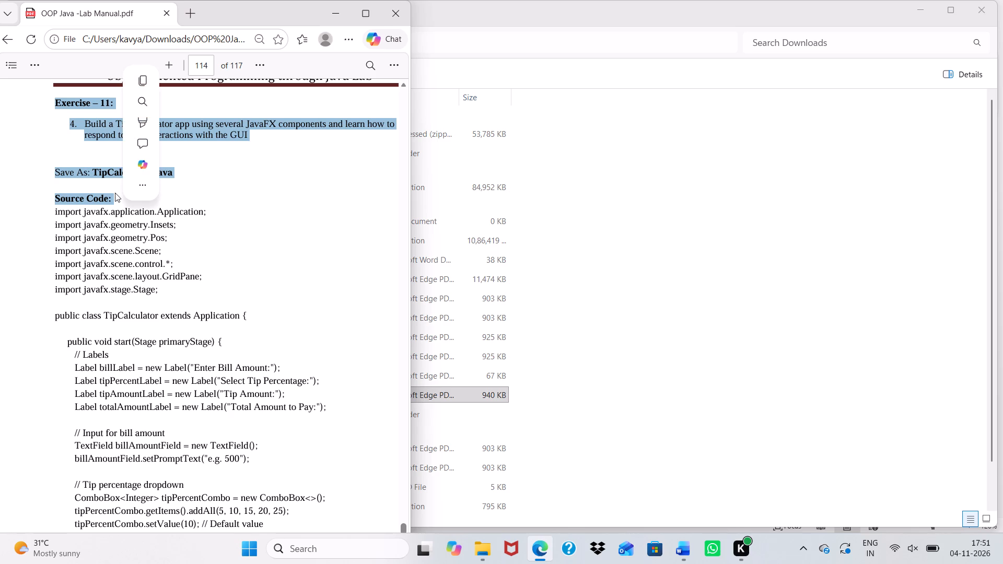
{"action": "left_click", "coordinate": [132, 80]}
{"action": "left_click", "coordinate": [547, 309]}
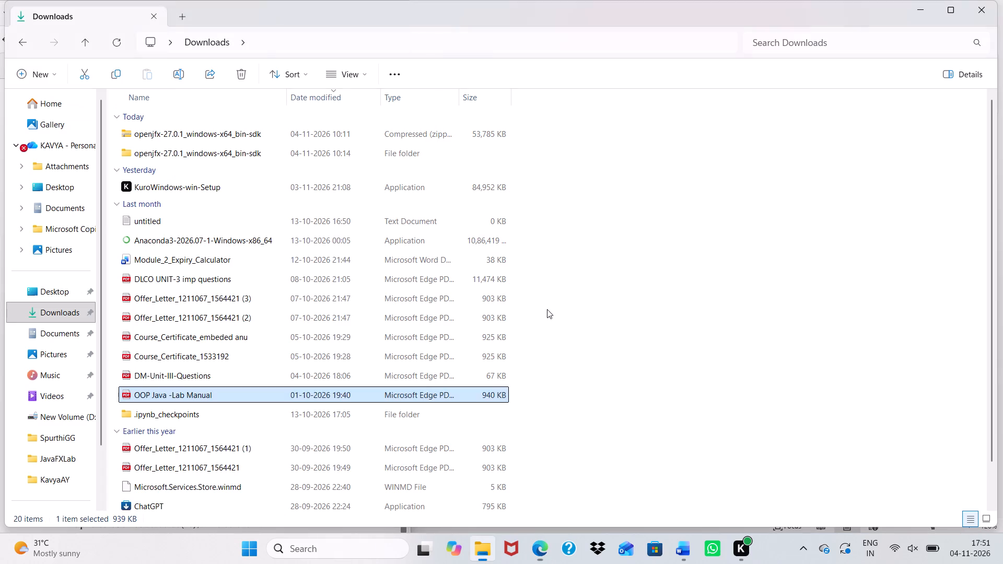
{"action": "left_click", "coordinate": [687, 548]}
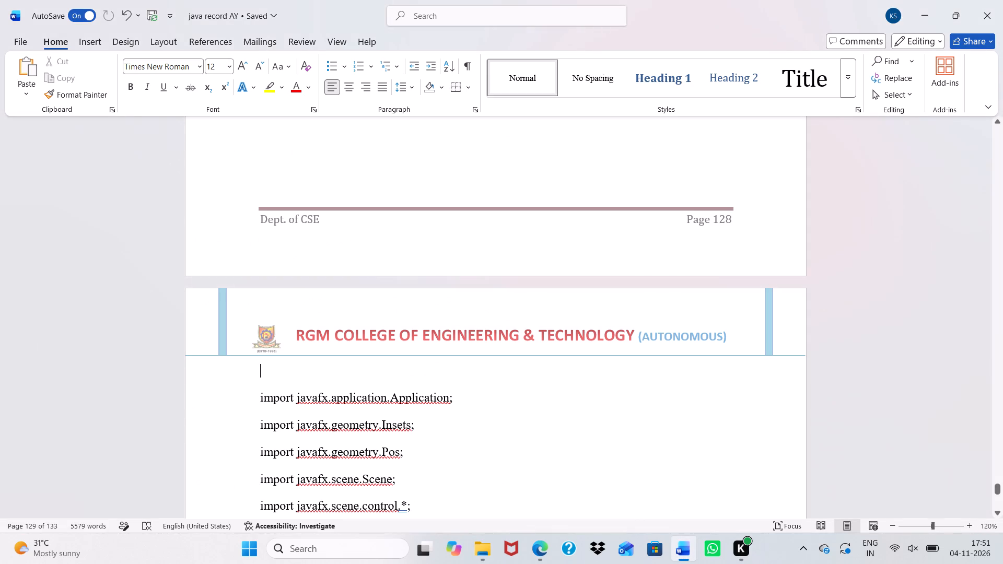
{"action": "key", "text": "ctrl+v"}
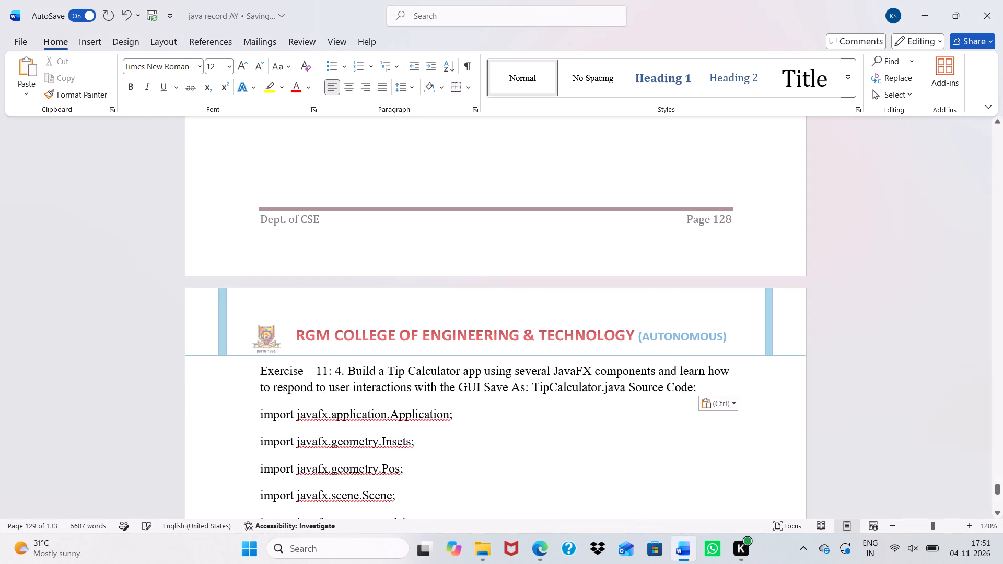
Split the pasted heading into separate lines: Exercise – 11:, numbered item 4, an unindented Save As: TipCalculator.java, and Source Code:.
{"action": "left_click", "coordinate": [340, 370]}
{"action": "left_click", "coordinate": [332, 369]}
{"action": "key", "text": "Return"}
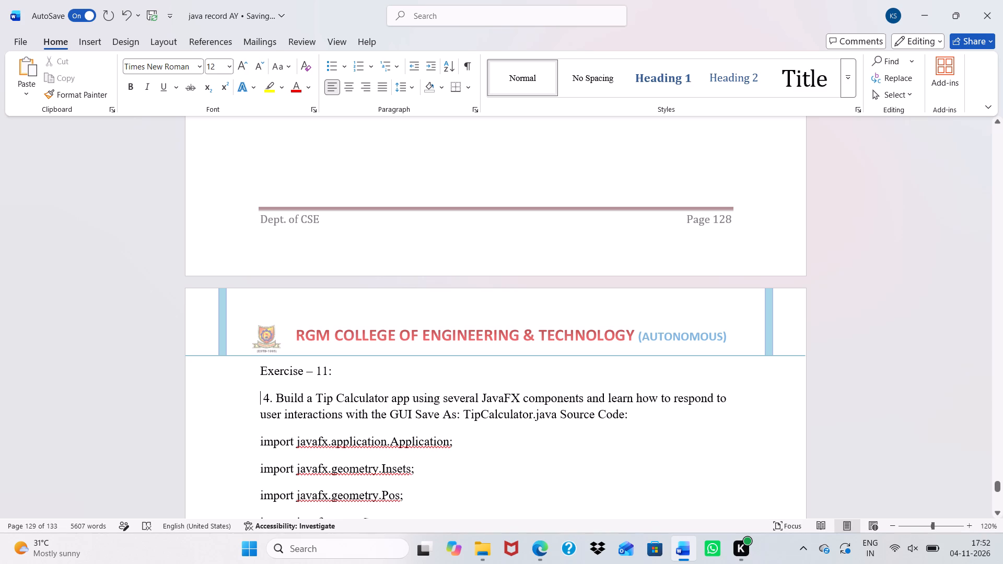
{"action": "left_click", "coordinate": [418, 415]}
{"action": "key", "text": "Return"}
{"action": "key", "text": "BackSpace"}
{"action": "key", "text": "BackSpace"}
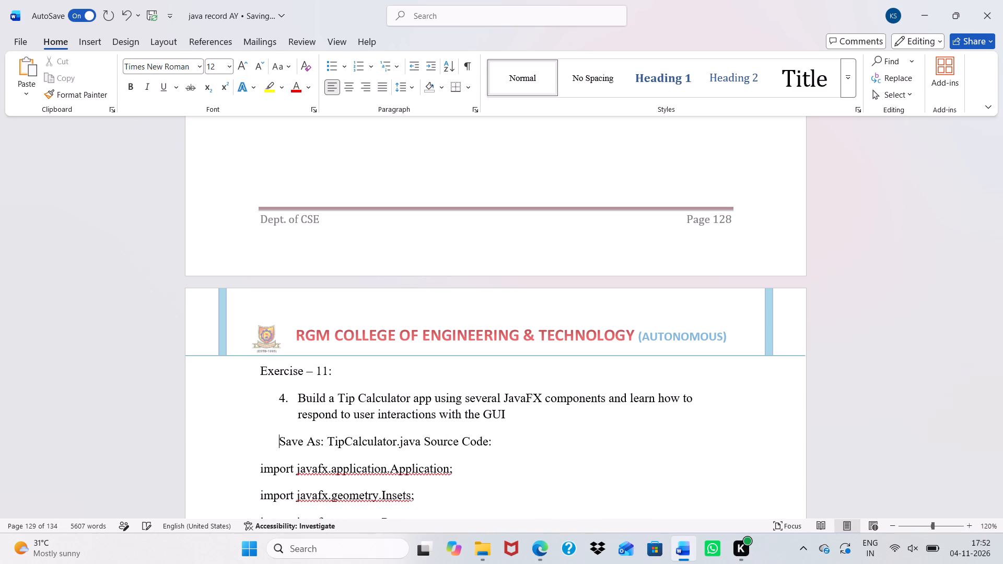
{"action": "key", "text": "BackSpace"}
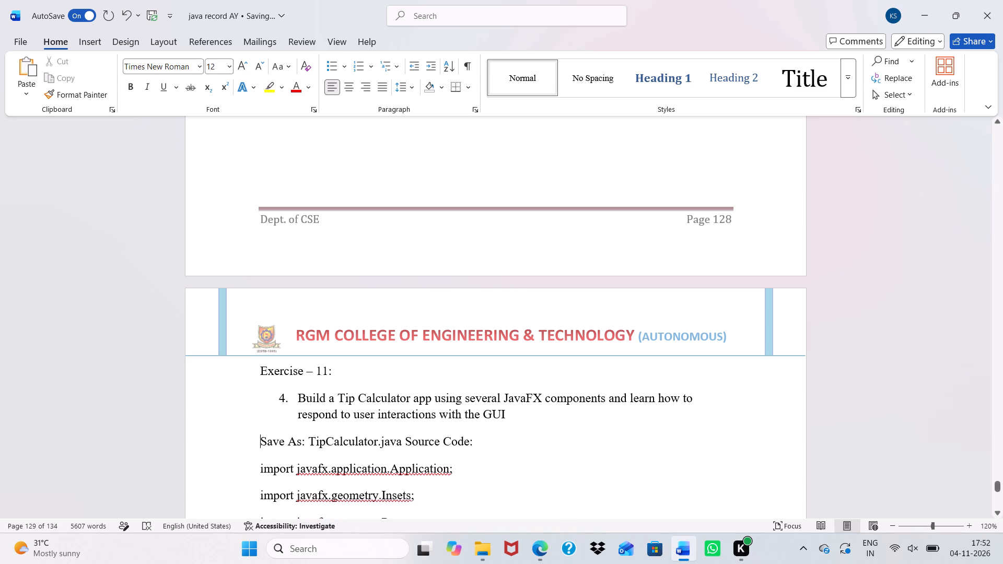
{"action": "left_click", "coordinate": [406, 444]}
{"action": "key", "text": "Return"}
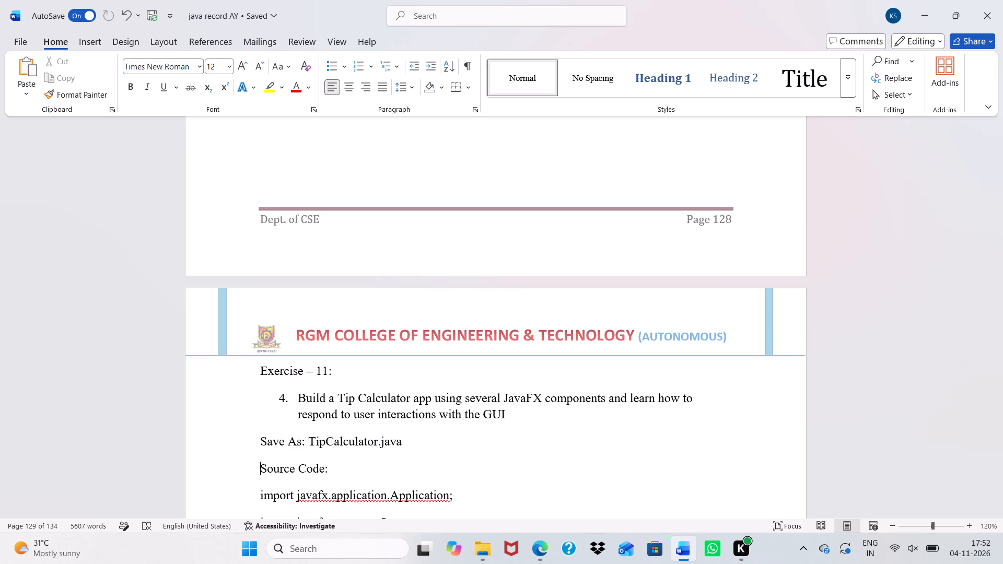
Add the label "Output:" on page 132 after the end of the TipCalculator code, followed by two line breaks.
{"action": "scroll", "coordinate": [406, 444], "scroll_direction": "down", "scroll_amount": 3}
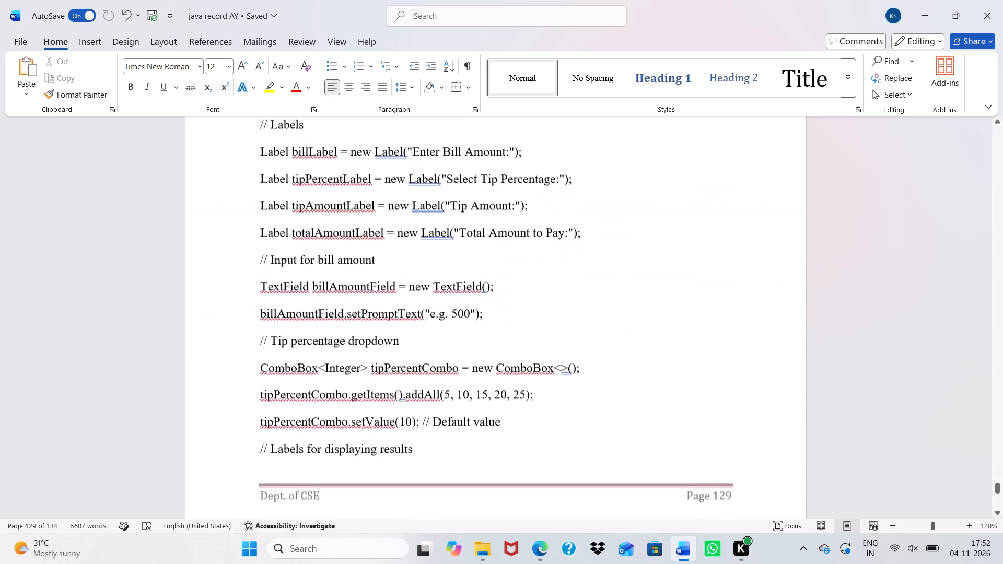
{"action": "scroll", "coordinate": [406, 444], "scroll_direction": "down", "scroll_amount": 8}
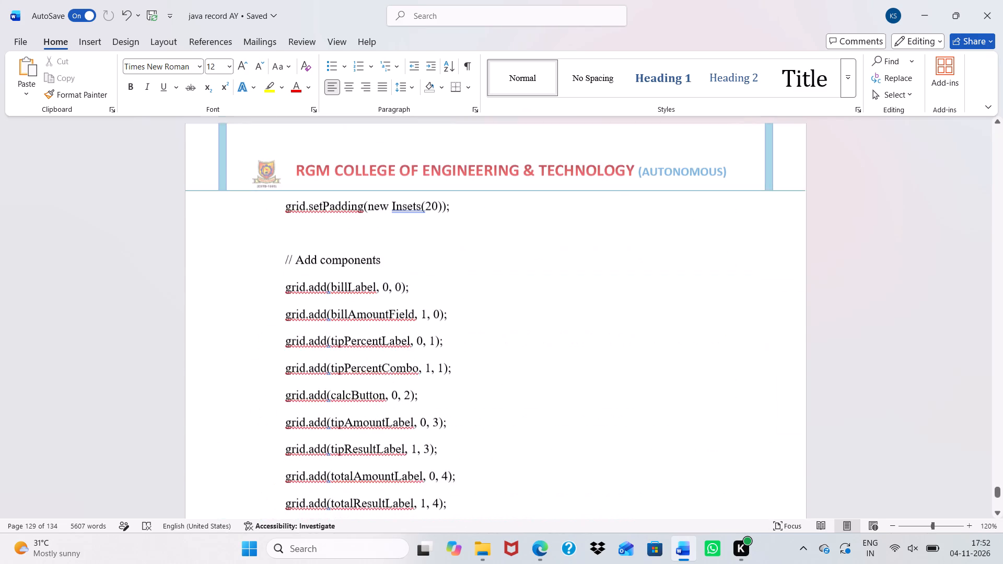
{"action": "scroll", "coordinate": [406, 444], "scroll_direction": "down", "scroll_amount": 6}
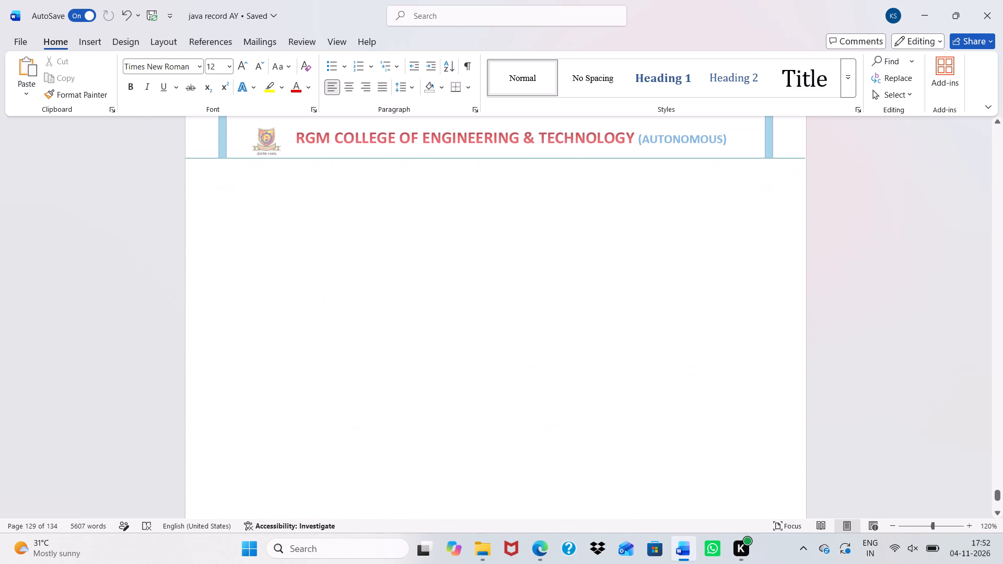
{"action": "left_click", "coordinate": [282, 199]}
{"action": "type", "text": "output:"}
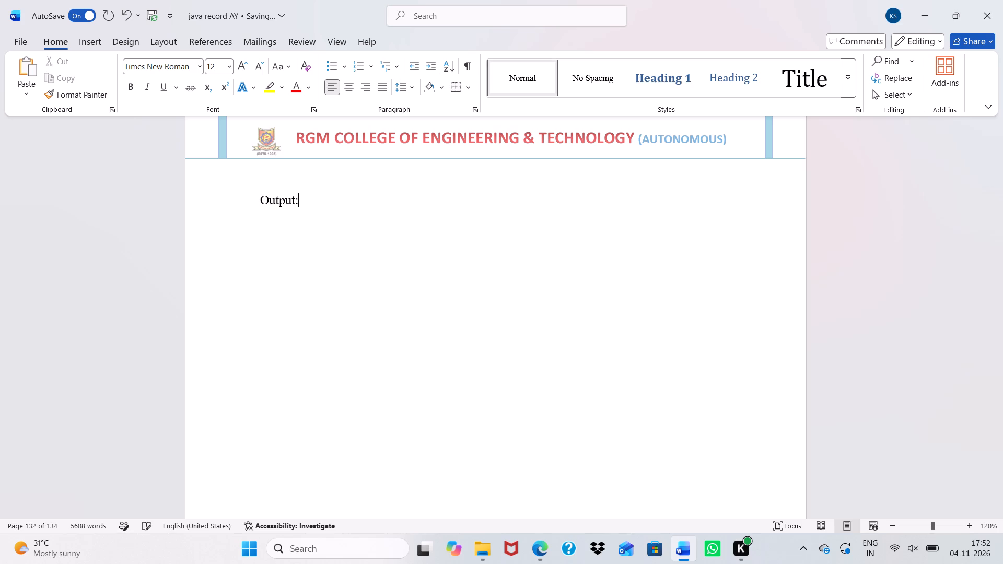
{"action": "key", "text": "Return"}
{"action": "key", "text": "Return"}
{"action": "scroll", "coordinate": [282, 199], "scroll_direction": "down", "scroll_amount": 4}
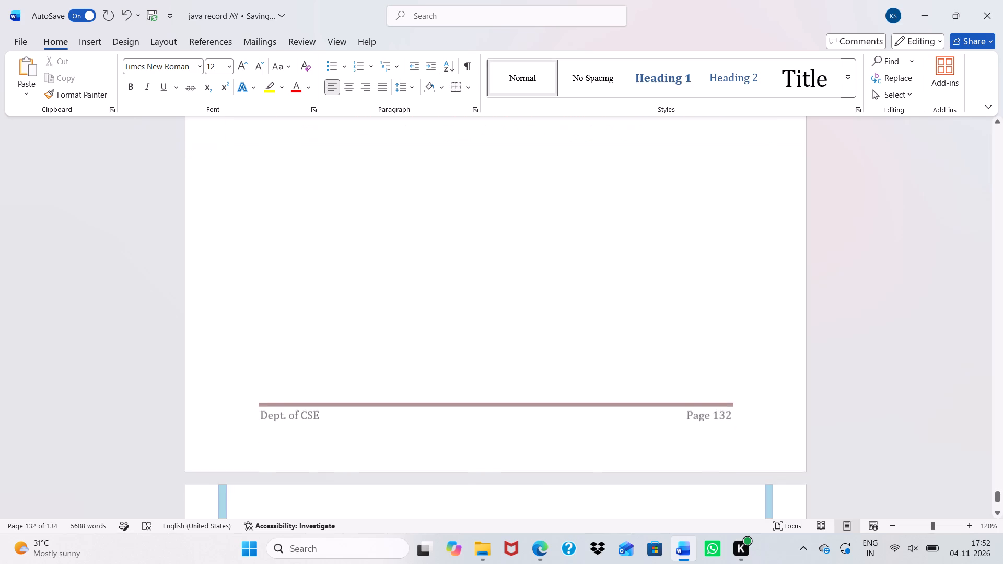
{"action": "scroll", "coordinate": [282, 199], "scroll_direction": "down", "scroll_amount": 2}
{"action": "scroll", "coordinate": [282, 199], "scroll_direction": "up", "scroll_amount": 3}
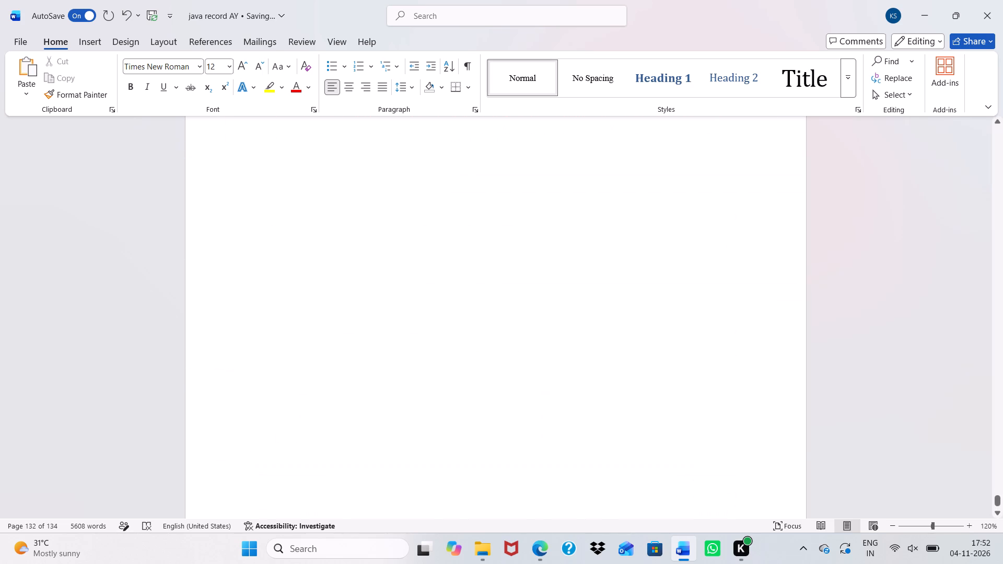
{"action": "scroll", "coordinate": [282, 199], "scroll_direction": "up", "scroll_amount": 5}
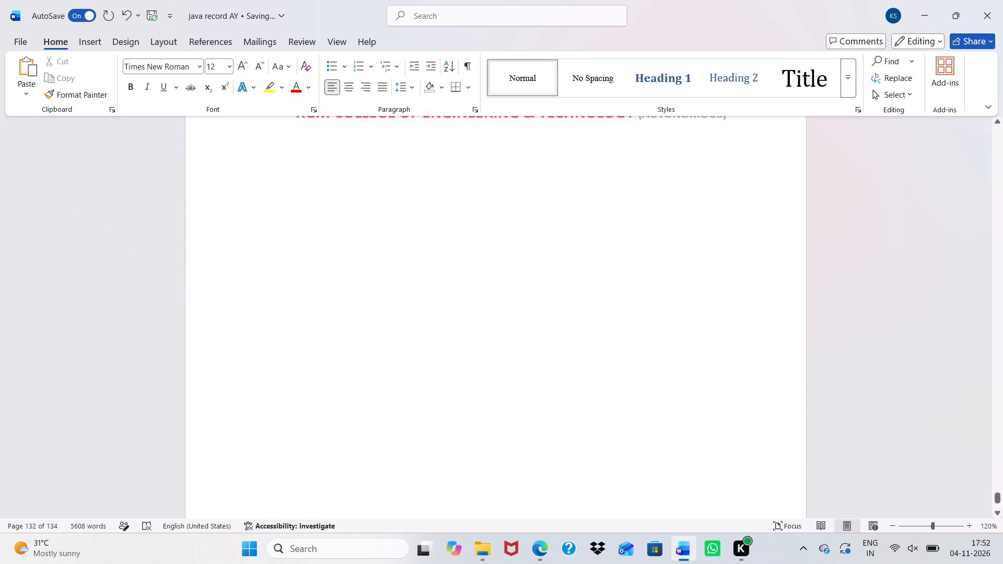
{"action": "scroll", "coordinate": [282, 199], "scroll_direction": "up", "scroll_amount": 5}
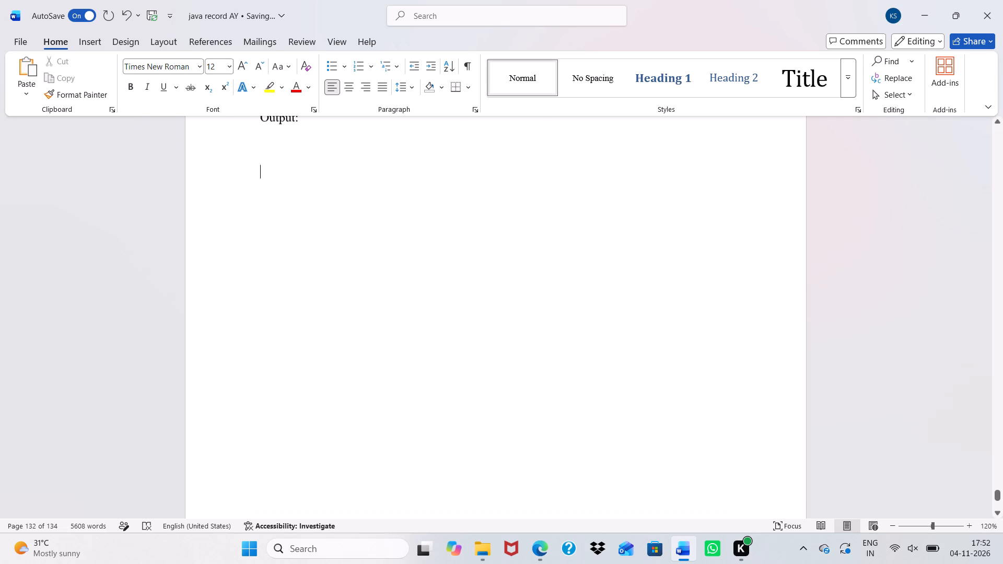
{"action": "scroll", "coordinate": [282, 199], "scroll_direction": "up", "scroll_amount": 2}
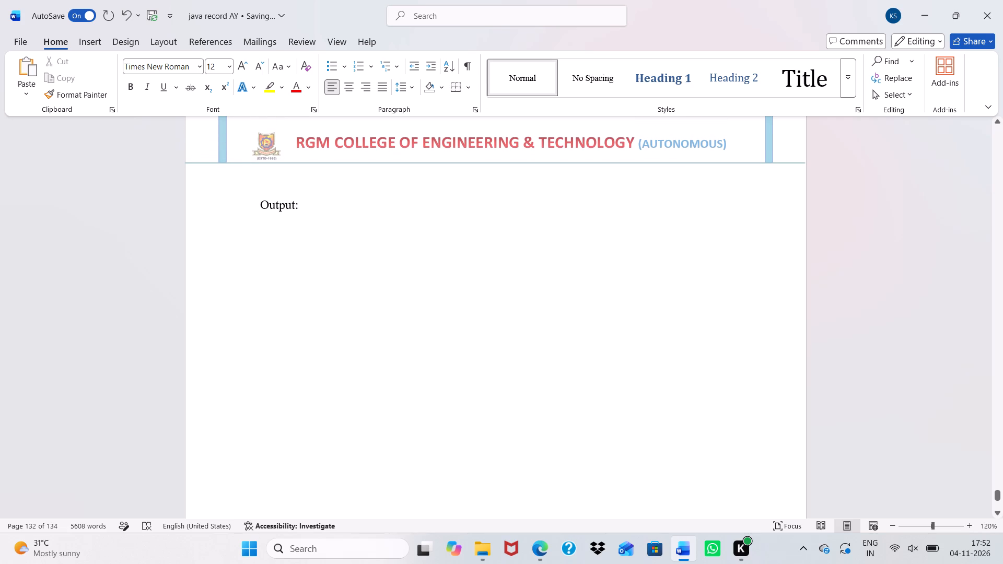
{"action": "left_click", "coordinate": [484, 543]}
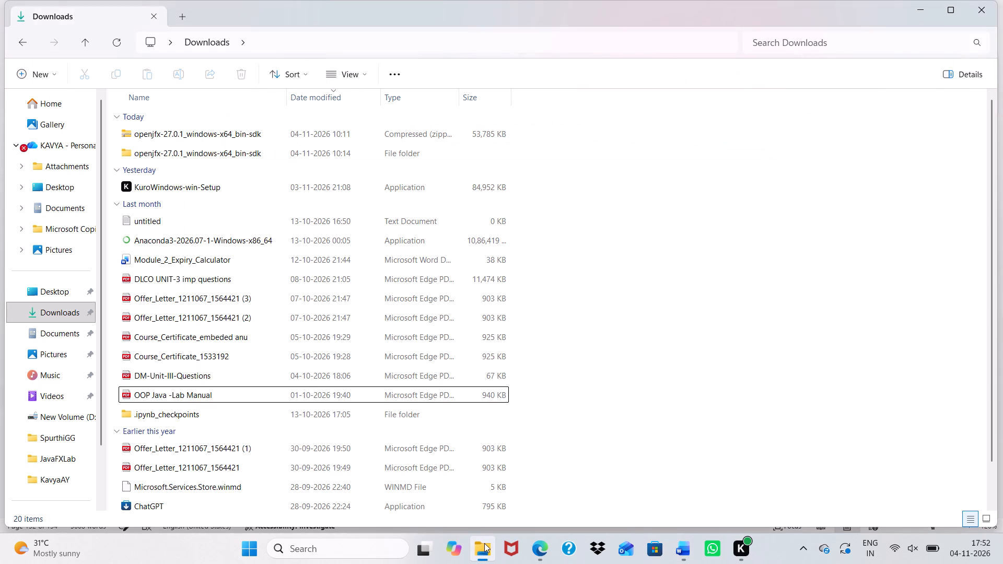
{"action": "left_click", "coordinate": [37, 252]}
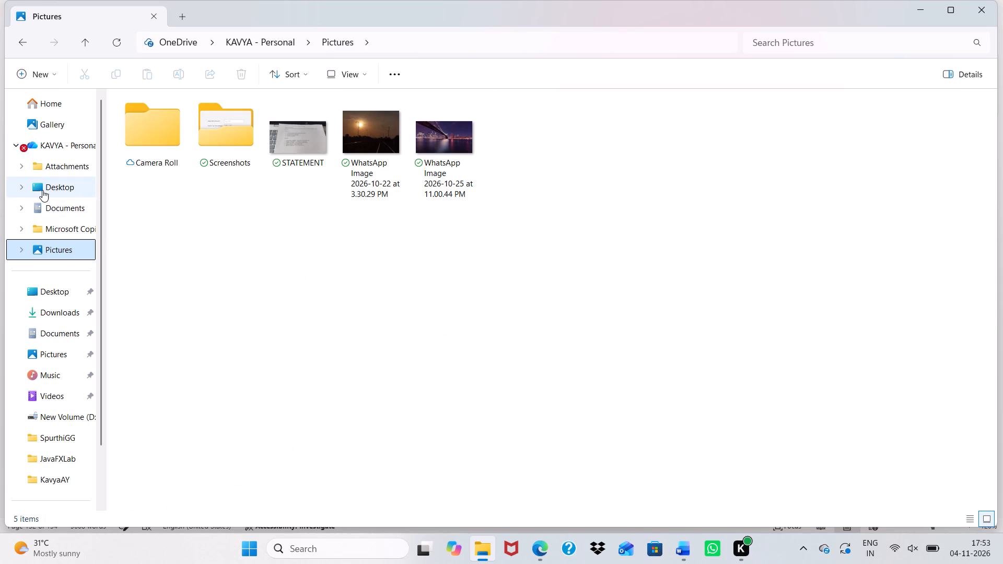
{"action": "double_click", "coordinate": [207, 124]}
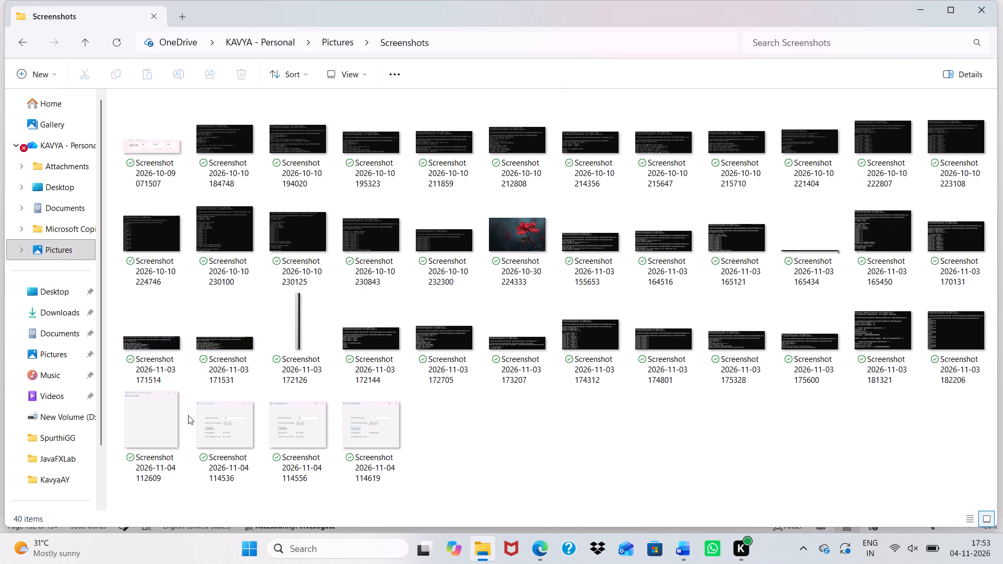
{"action": "left_click", "coordinate": [217, 433]}
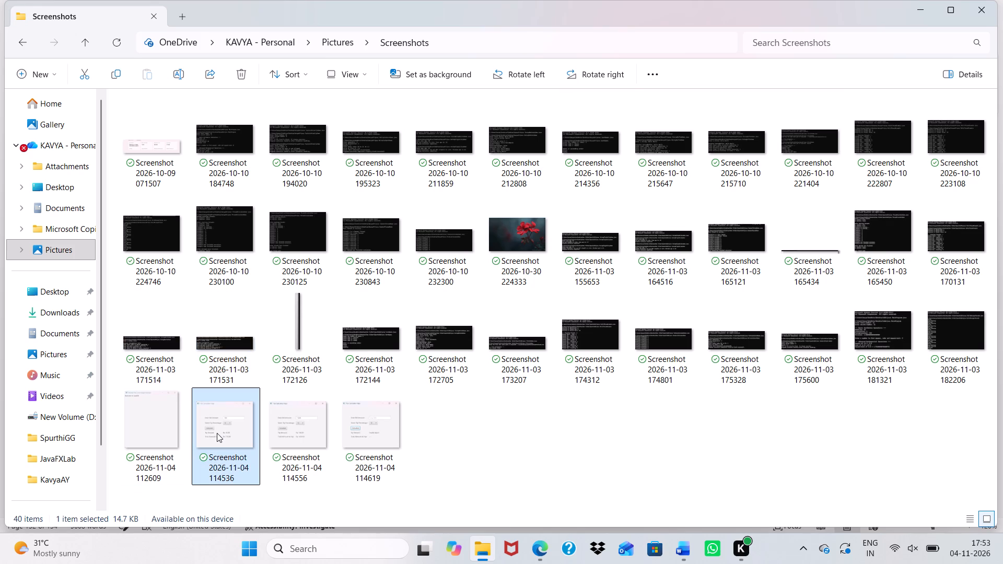
{"action": "key", "text": "ctrl+c"}
{"action": "left_click", "coordinate": [685, 547]}
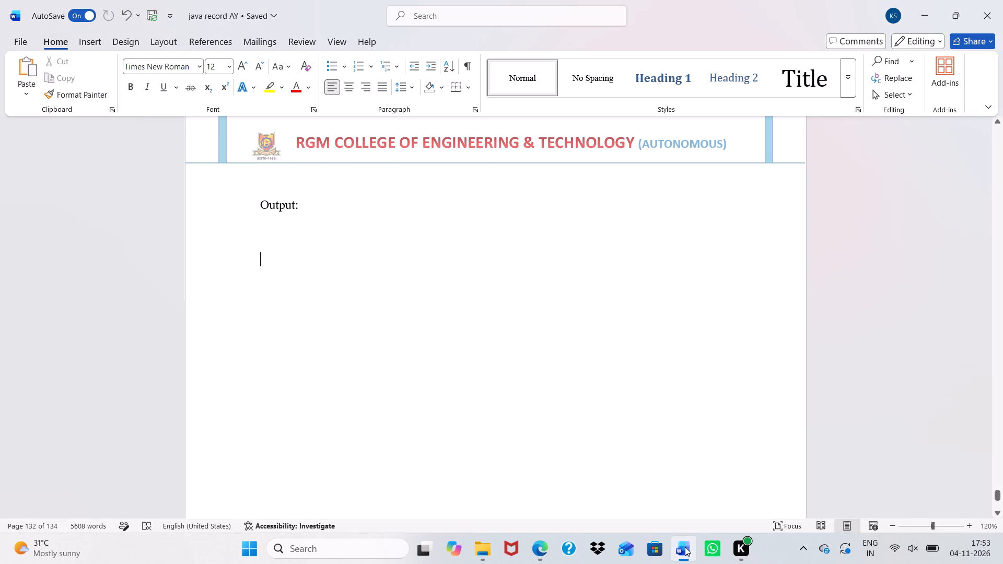
{"action": "key", "text": "ctrl+v"}
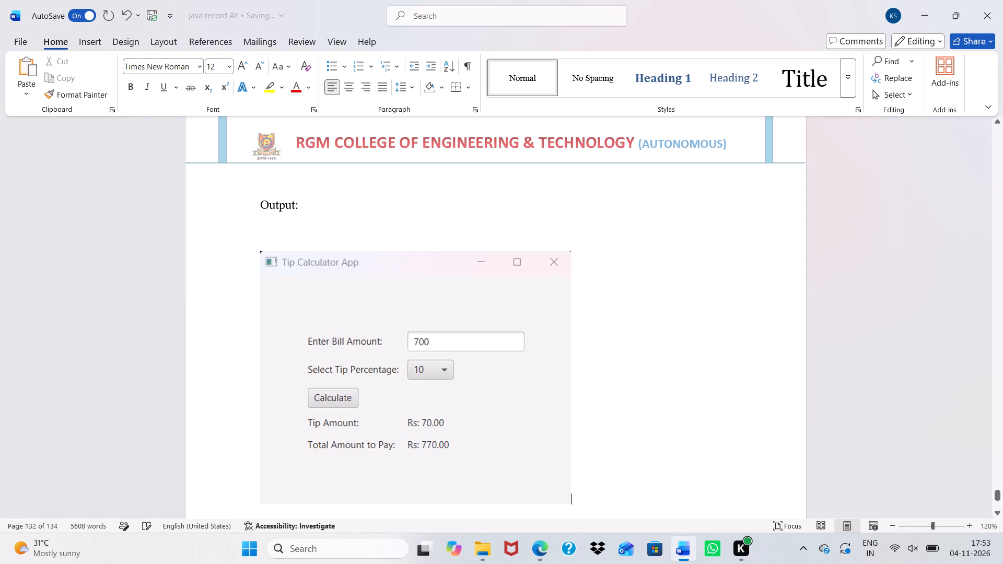
{"action": "scroll", "coordinate": [612, 403], "scroll_direction": "down", "scroll_amount": 2}
{"action": "scroll", "coordinate": [612, 403], "scroll_direction": "up", "scroll_amount": 1}
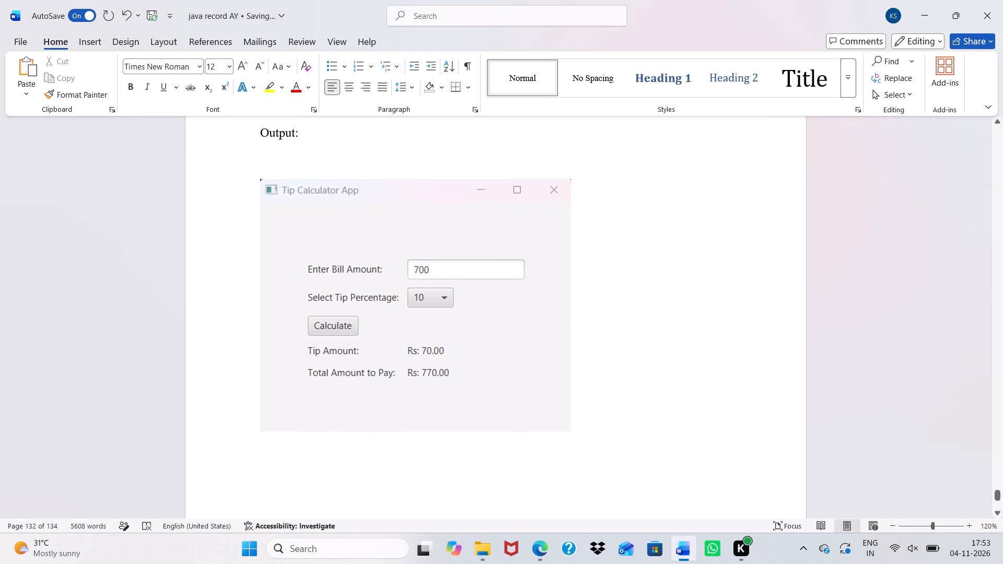
{"action": "scroll", "coordinate": [612, 403], "scroll_direction": "up", "scroll_amount": 1}
{"action": "scroll", "coordinate": [612, 403], "scroll_direction": "down", "scroll_amount": 2}
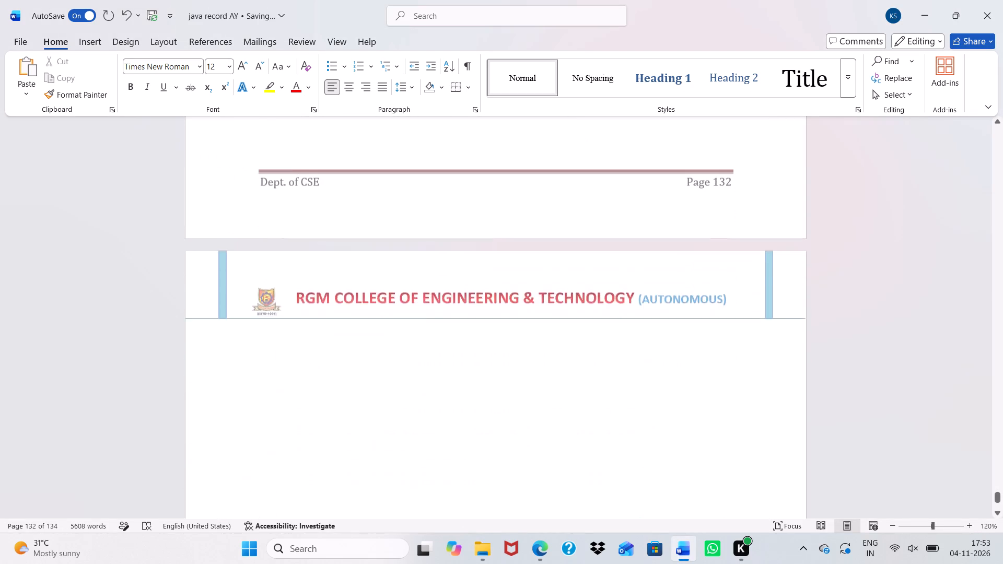
{"action": "scroll", "coordinate": [612, 403], "scroll_direction": "down", "scroll_amount": 1}
{"action": "left_click", "coordinate": [298, 322]}
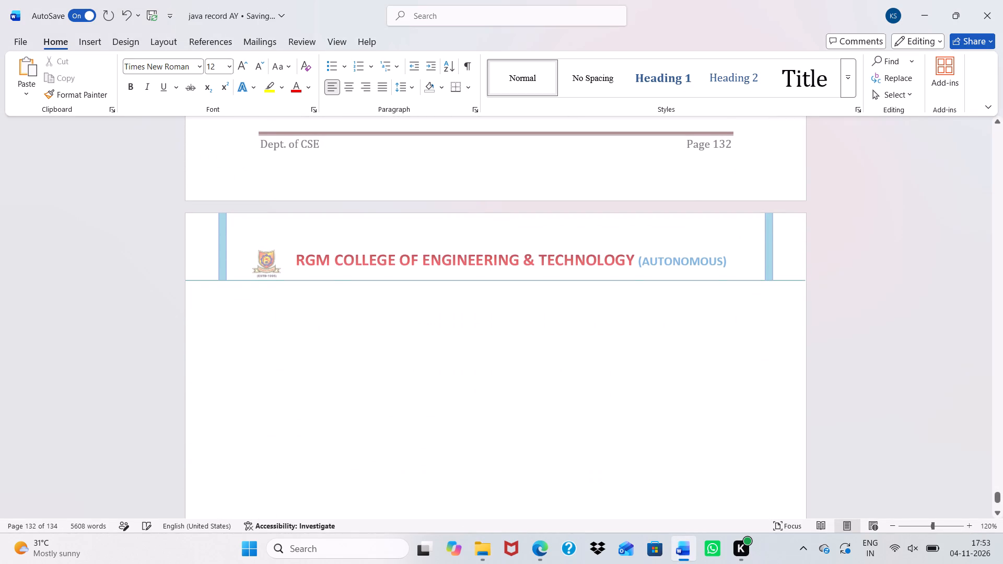
{"action": "left_click", "coordinate": [475, 546]}
{"action": "left_click", "coordinate": [293, 436]}
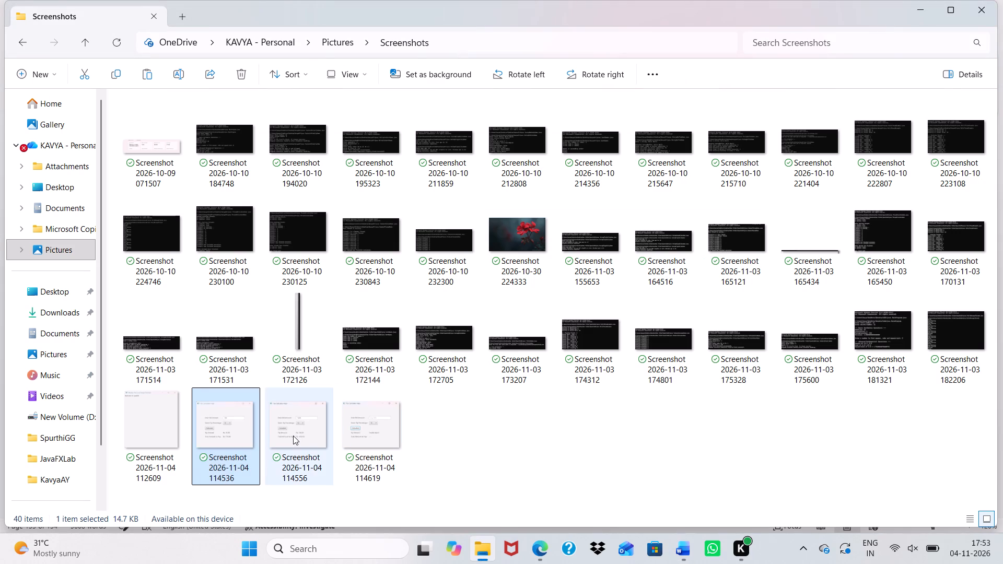
{"action": "key", "text": "ctrl+c"}
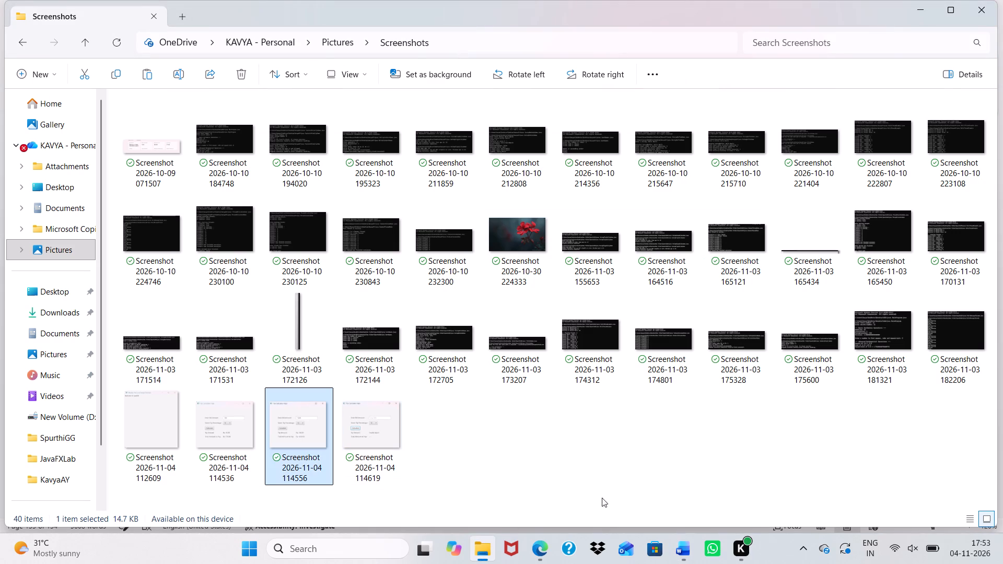
{"action": "left_click", "coordinate": [684, 550]}
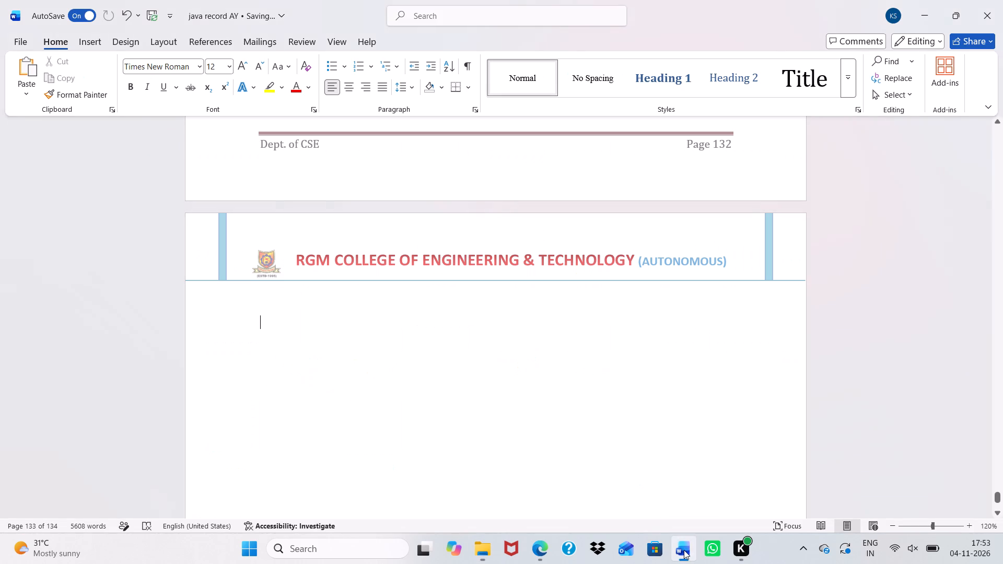
{"action": "key", "text": "ctrl+v"}
{"action": "scroll", "coordinate": [673, 433], "scroll_direction": "down", "scroll_amount": 1}
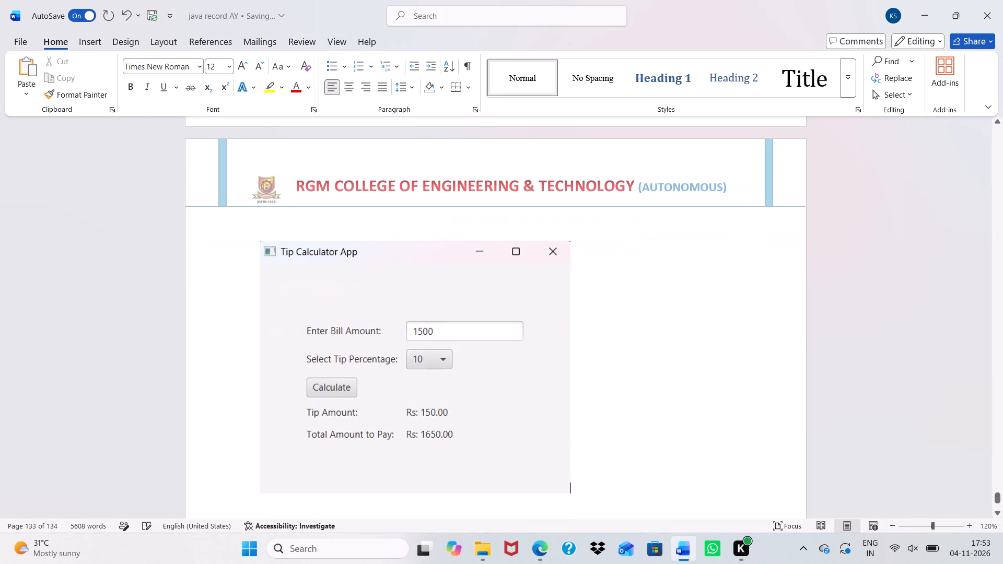
{"action": "scroll", "coordinate": [673, 433], "scroll_direction": "down", "scroll_amount": 4}
{"action": "scroll", "coordinate": [673, 433], "scroll_direction": "up", "scroll_amount": 3}
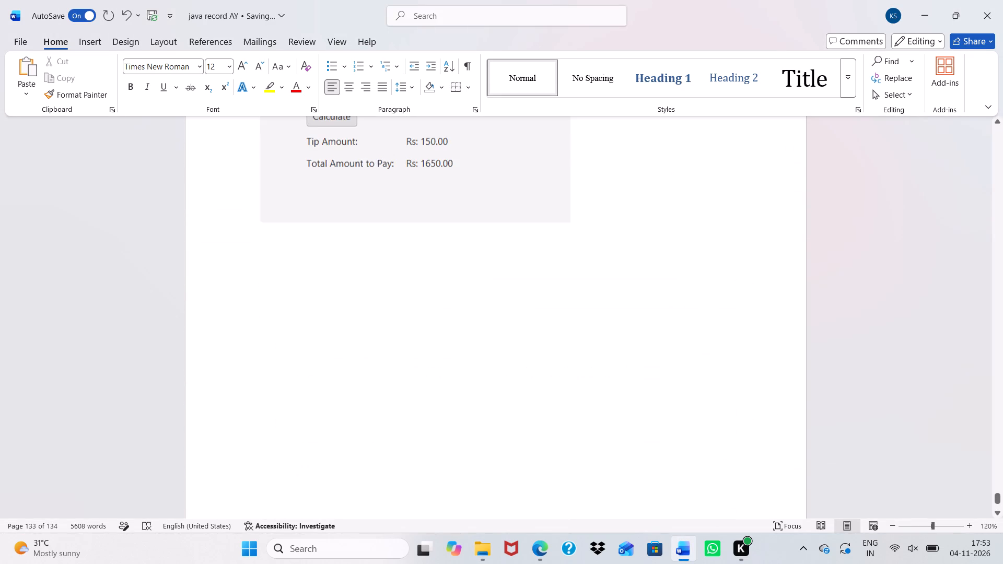
{"action": "key", "text": "Return"}
{"action": "key", "text": "Return"}
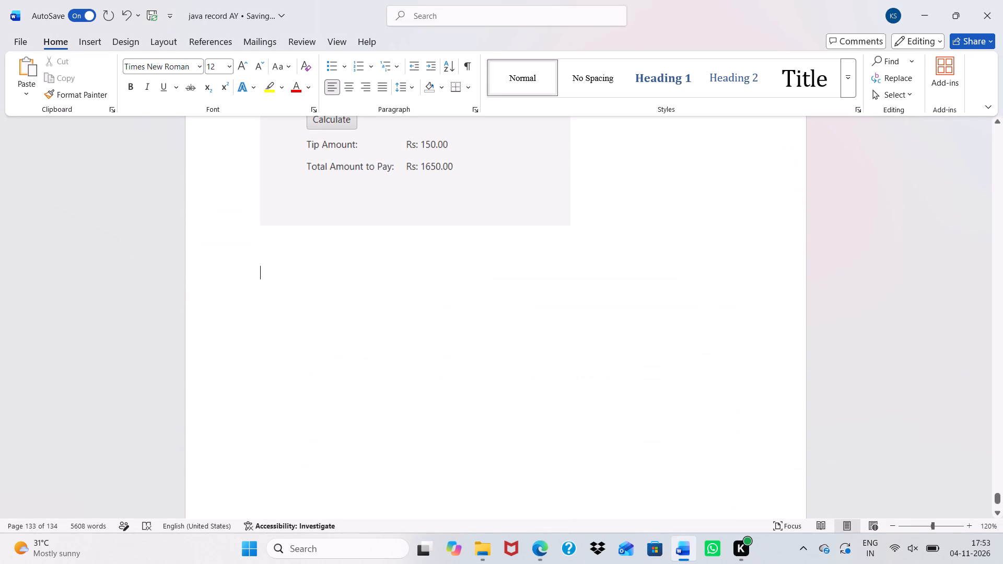
{"action": "left_click", "coordinate": [475, 538]}
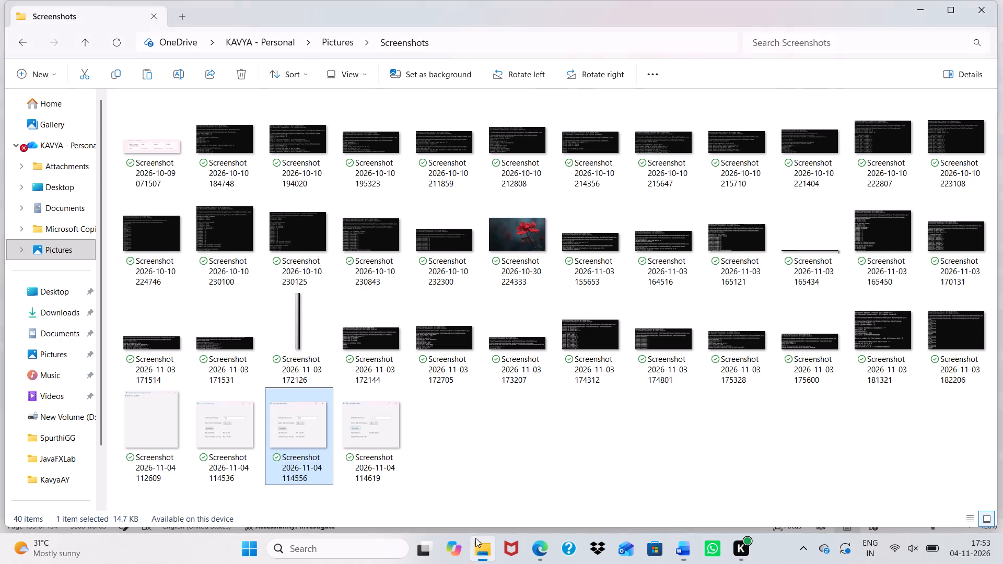
{"action": "left_click", "coordinate": [395, 471]}
{"action": "key", "text": "ctrl+c"}
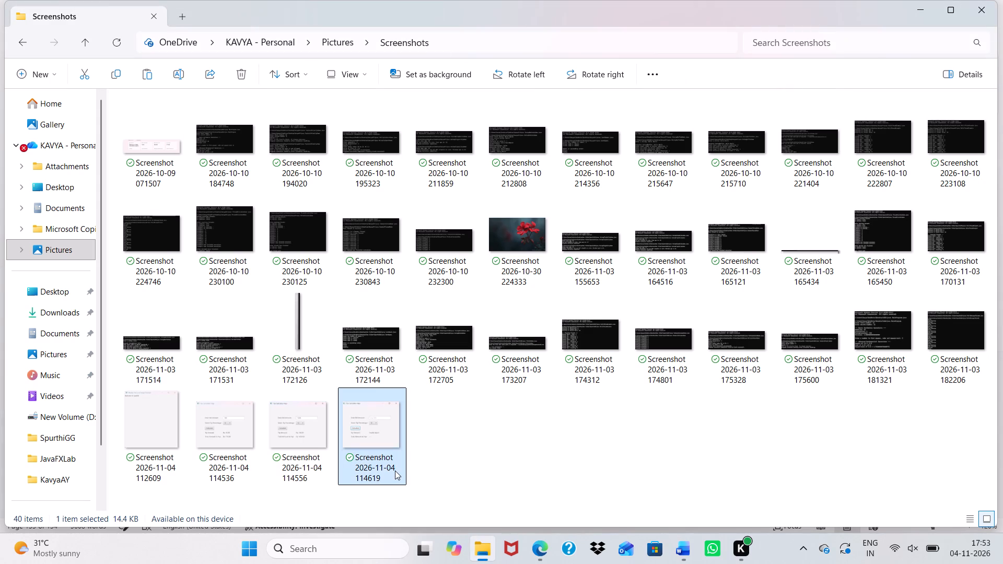
{"action": "left_click", "coordinate": [687, 553]}
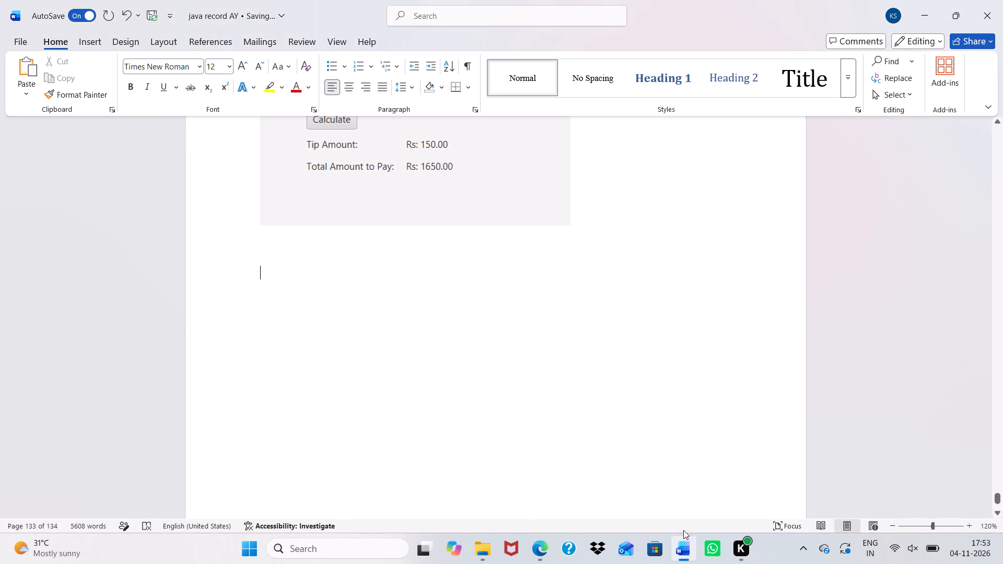
{"action": "key", "text": "ctrl+v"}
Delete the trailing blank lines at the end of the record to remove the empty page 135.
{"action": "scroll", "coordinate": [658, 461], "scroll_direction": "down", "scroll_amount": 2}
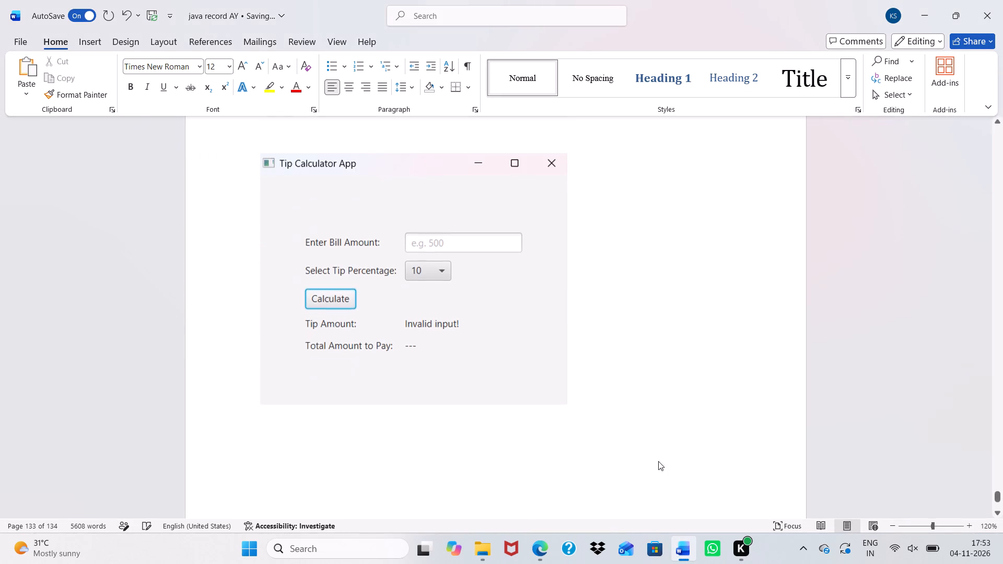
{"action": "scroll", "coordinate": [658, 461], "scroll_direction": "down", "scroll_amount": 6}
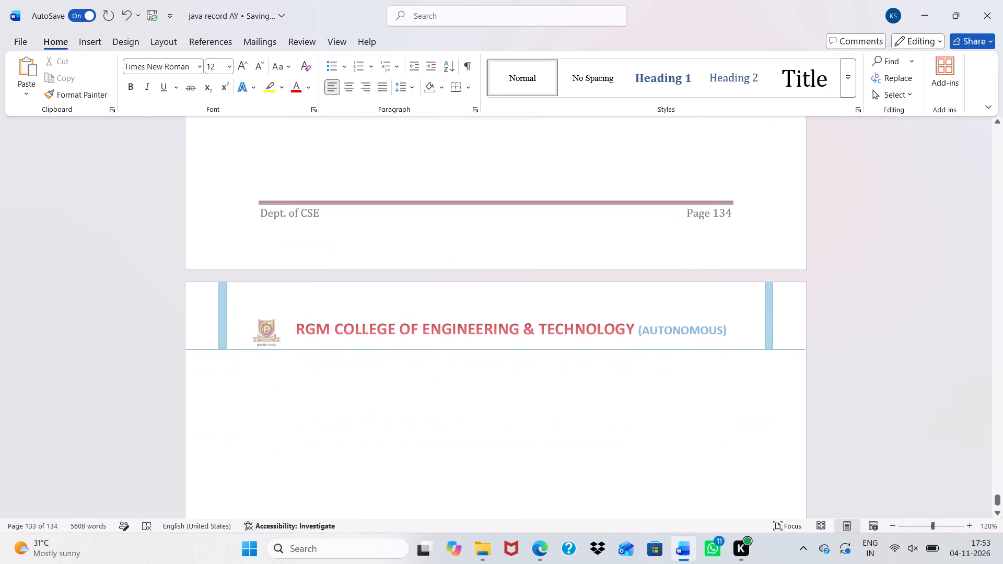
{"action": "scroll", "coordinate": [658, 461], "scroll_direction": "down", "scroll_amount": 8}
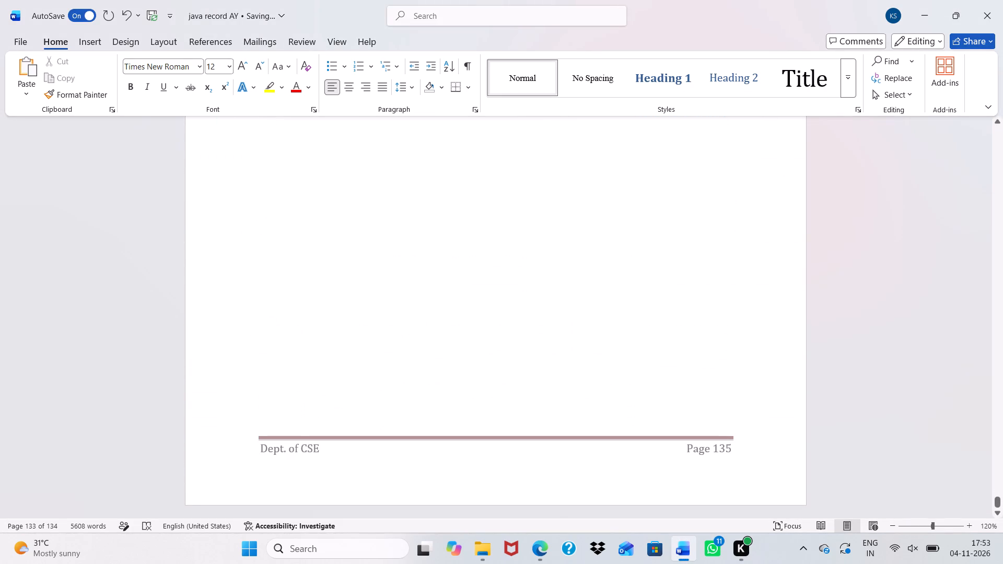
{"action": "left_click", "coordinate": [627, 376]}
{"action": "key", "text": "BackSpace"}
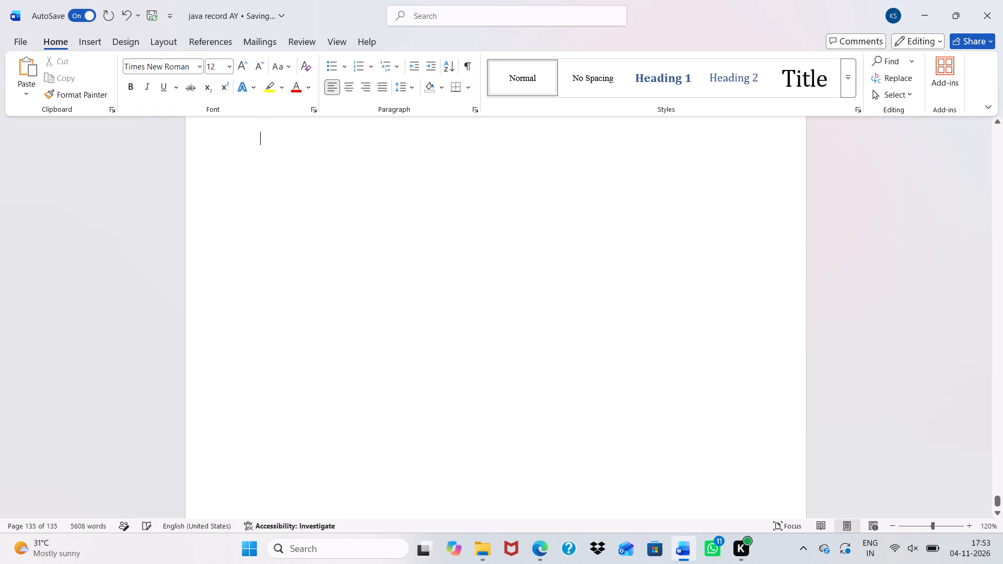
{"action": "key", "text": "BackSpace"}
{"action": "key", "text": "BackSpace"}
{"action": "key", "text": "BackSpace"}
{"action": "key", "text": "BackSpace"}
{"action": "key", "text": "BackSpace"}
{"action": "key", "text": "BackSpace"}
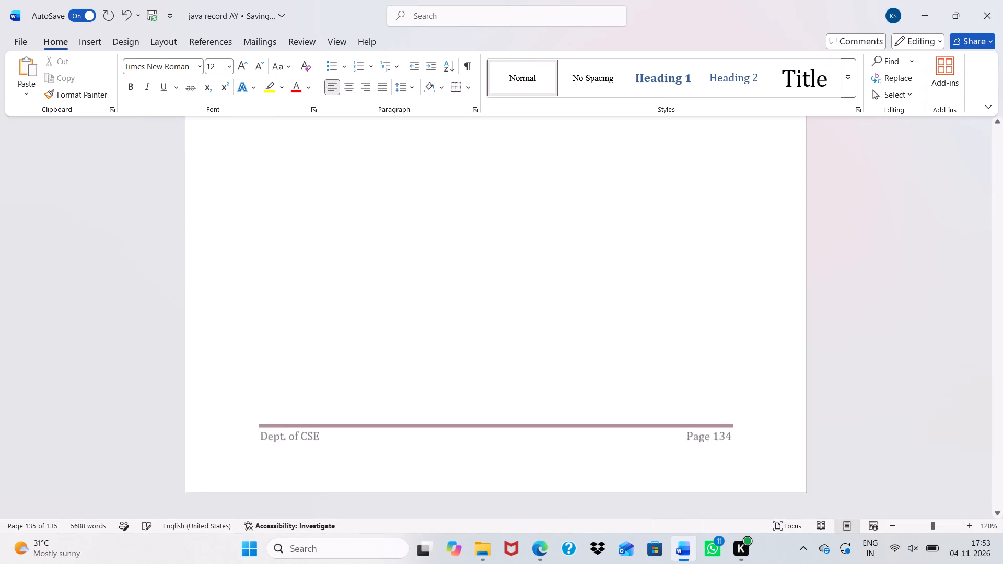
Delete the remaining blank lines after the last Tip Calculator screenshot to remove the empty page 134.
{"action": "scroll", "coordinate": [627, 376], "scroll_direction": "up", "scroll_amount": 2}
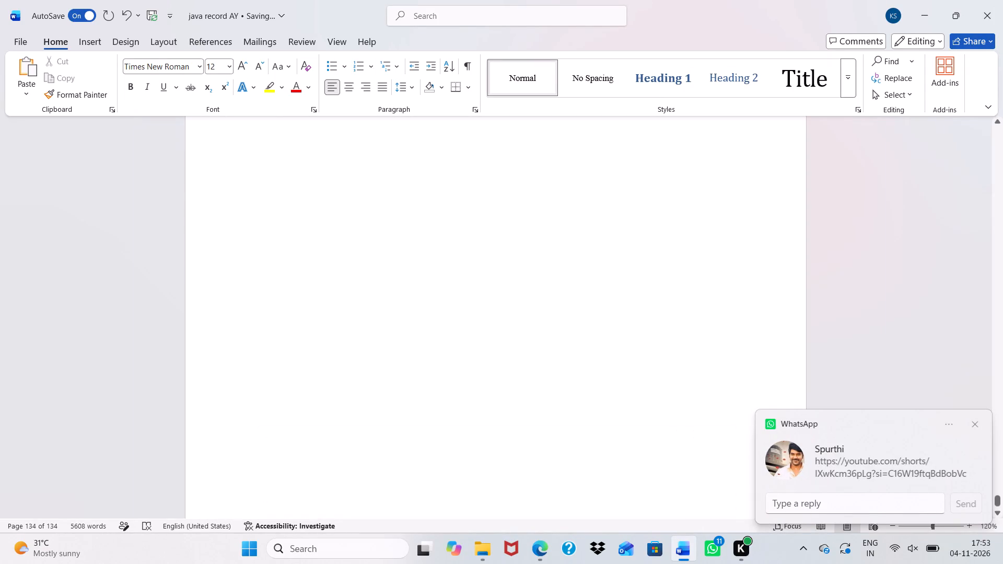
{"action": "scroll", "coordinate": [627, 376], "scroll_direction": "up", "scroll_amount": 2}
{"action": "scroll", "coordinate": [627, 376], "scroll_direction": "left", "scroll_amount": 2}
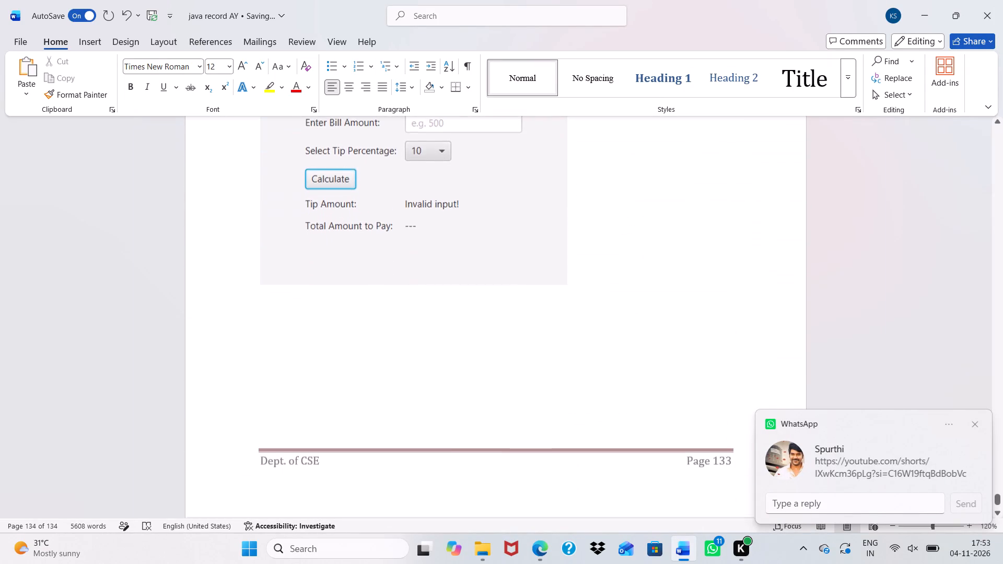
{"action": "scroll", "coordinate": [627, 376], "scroll_direction": "down", "scroll_amount": 1}
{"action": "key", "text": "BackSpace"}
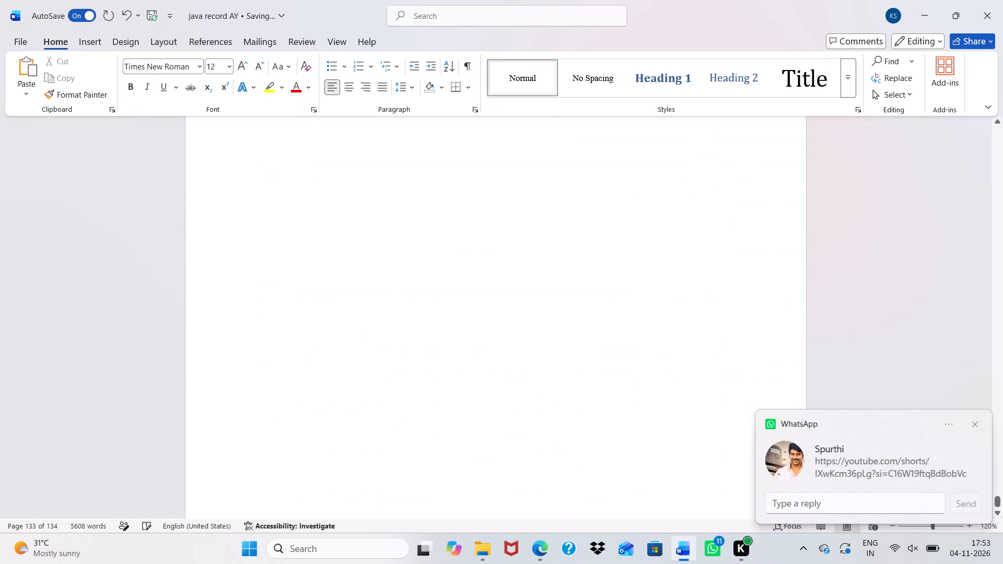
{"action": "scroll", "coordinate": [627, 376], "scroll_direction": "up", "scroll_amount": 4}
{"action": "key", "text": "BackSpace"}
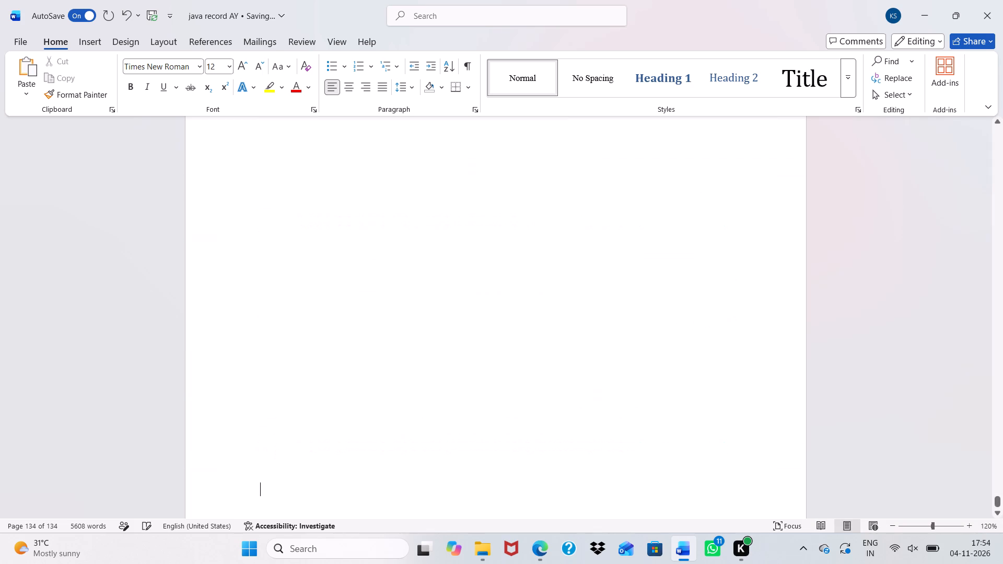
{"action": "scroll", "coordinate": [627, 376], "scroll_direction": "up", "scroll_amount": 5}
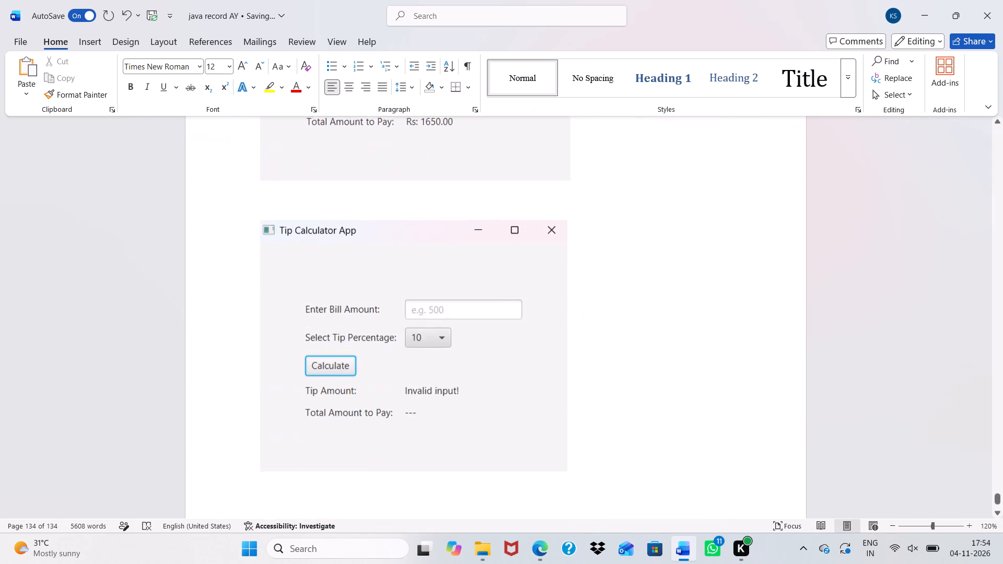
{"action": "scroll", "coordinate": [627, 376], "scroll_direction": "down", "scroll_amount": 14}
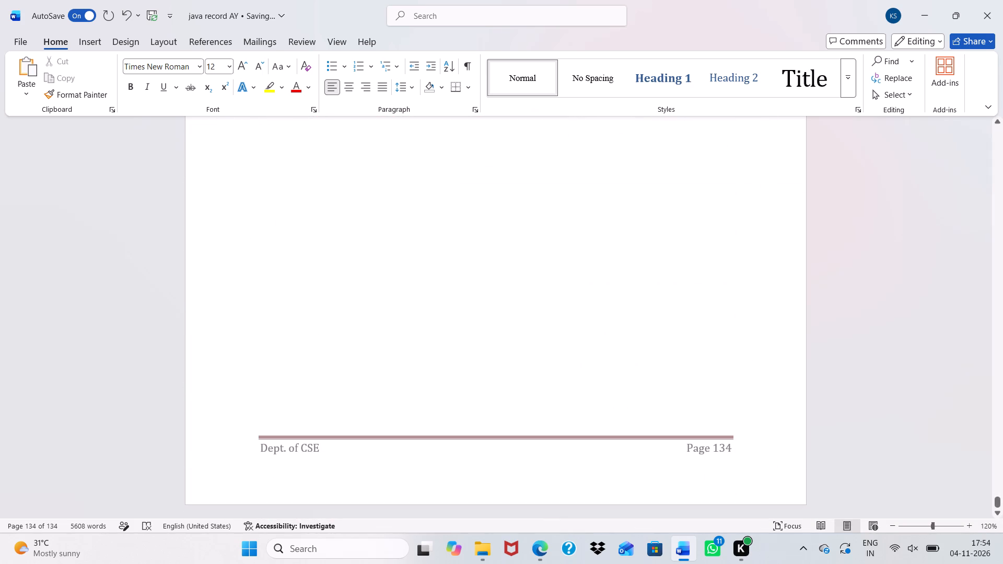
{"action": "key", "text": "BackSpace"}
{"action": "key", "text": "BackSpace"}
{"action": "key", "text": "BackSpace"}
{"action": "key", "text": "BackSpace"}
{"action": "key", "text": "BackSpace"}
{"action": "key", "text": "BackSpace"}
{"action": "key", "text": "BackSpace"}
{"action": "key", "text": "BackSpace"}
{"action": "scroll", "coordinate": [627, 376], "scroll_direction": "up", "scroll_amount": 3}
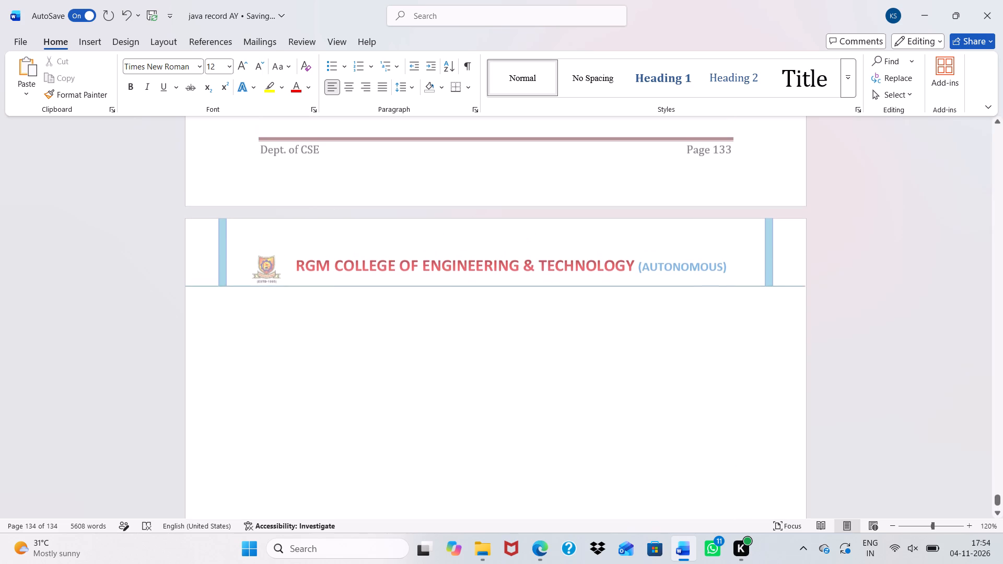
{"action": "key", "text": "BackSpace"}
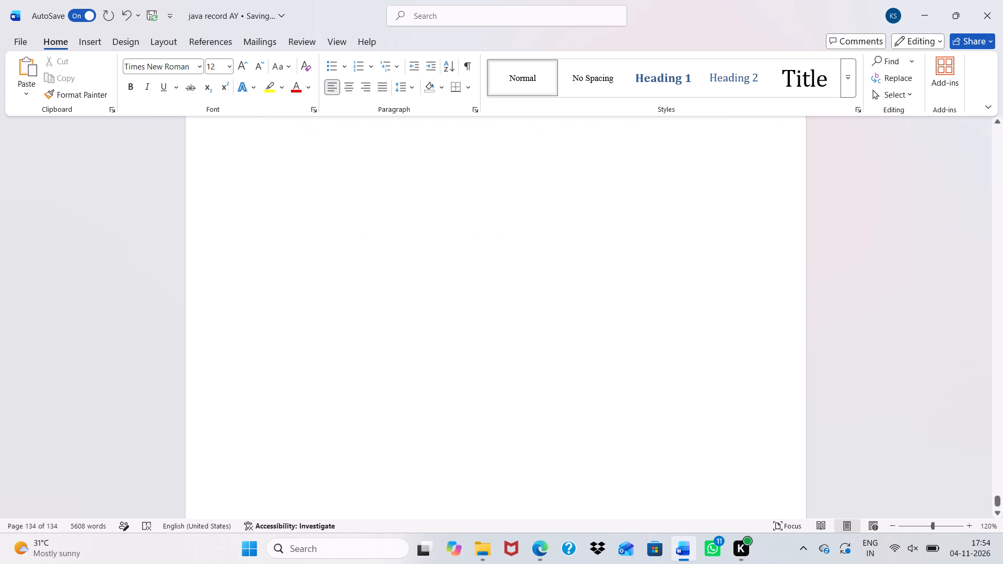
{"action": "key", "text": "BackSpace"}
{"action": "key", "text": "BackSpace"}
{"action": "key", "text": "BackSpace"}
{"action": "key", "text": "BackSpace"}
{"action": "key", "text": "BackSpace"}
{"action": "key", "text": "BackSpace"}
{"action": "key", "text": "BackSpace"}
{"action": "key", "text": "BackSpace"}
{"action": "key", "text": "BackSpace"}
{"action": "key", "text": "BackSpace"}
{"action": "key", "text": "BackSpace"}
{"action": "key", "text": "BackSpace"}
{"action": "key", "text": "BackSpace"}
{"action": "key", "text": "BackSpace"}
{"action": "key", "text": "BackSpace"}
{"action": "key", "text": "BackSpace"}
{"action": "scroll", "coordinate": [627, 376], "scroll_direction": "down", "scroll_amount": 2}
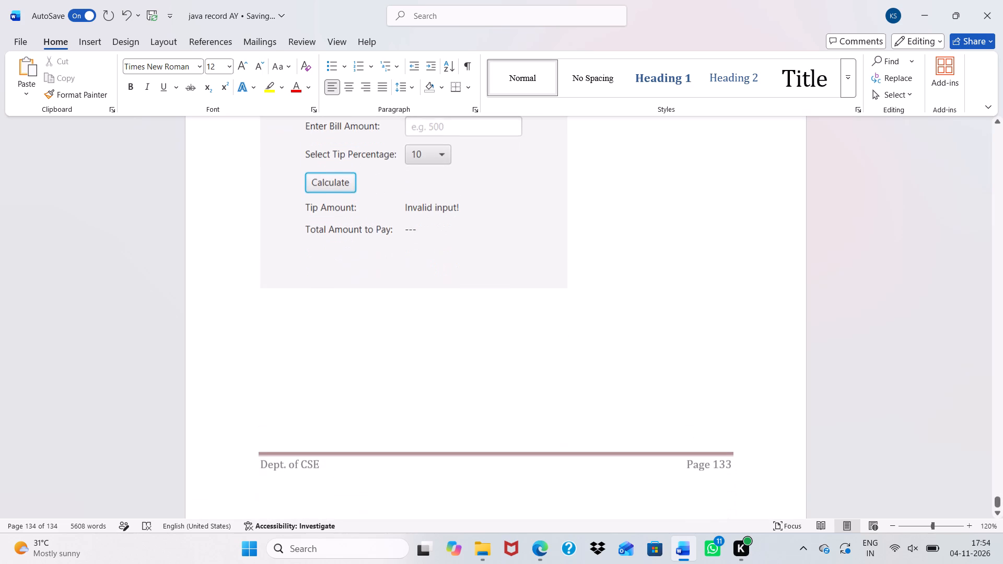
{"action": "scroll", "coordinate": [627, 376], "scroll_direction": "down", "scroll_amount": 4}
Review the record backwards from the TipCalculator output to the Exercise – 10 ProducerConsumerDemo heading and the DaemonThreadDemo output before it.
{"action": "scroll", "coordinate": [627, 376], "scroll_direction": "up", "scroll_amount": 5}
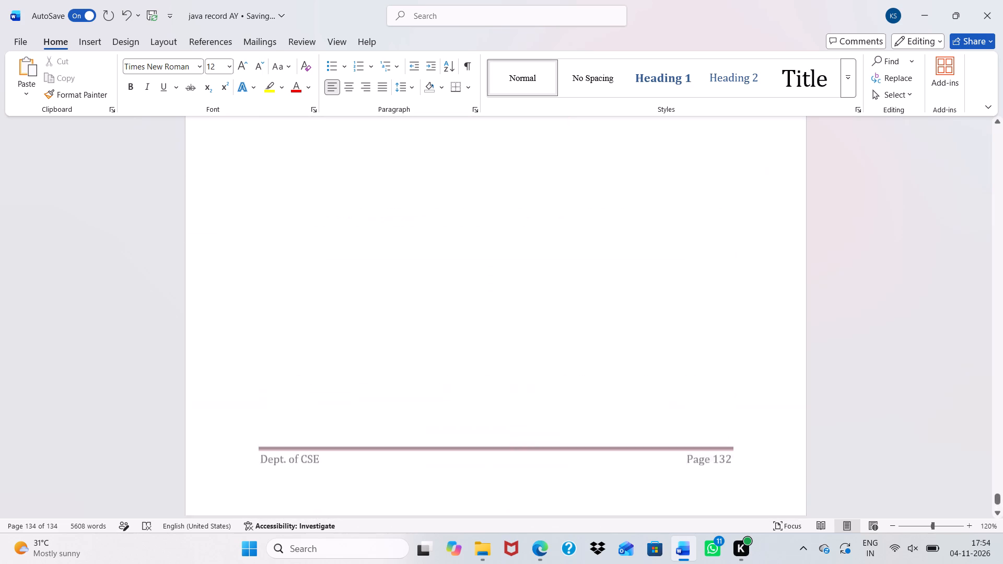
{"action": "scroll", "coordinate": [627, 376], "scroll_direction": "up", "scroll_amount": 5}
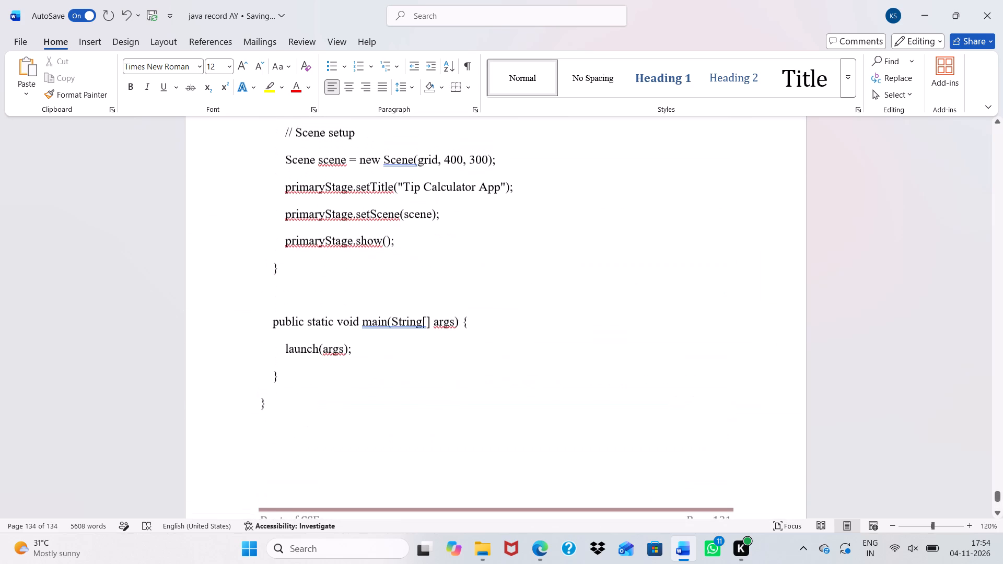
{"action": "scroll", "coordinate": [533, 162], "scroll_direction": "up", "scroll_amount": 19}
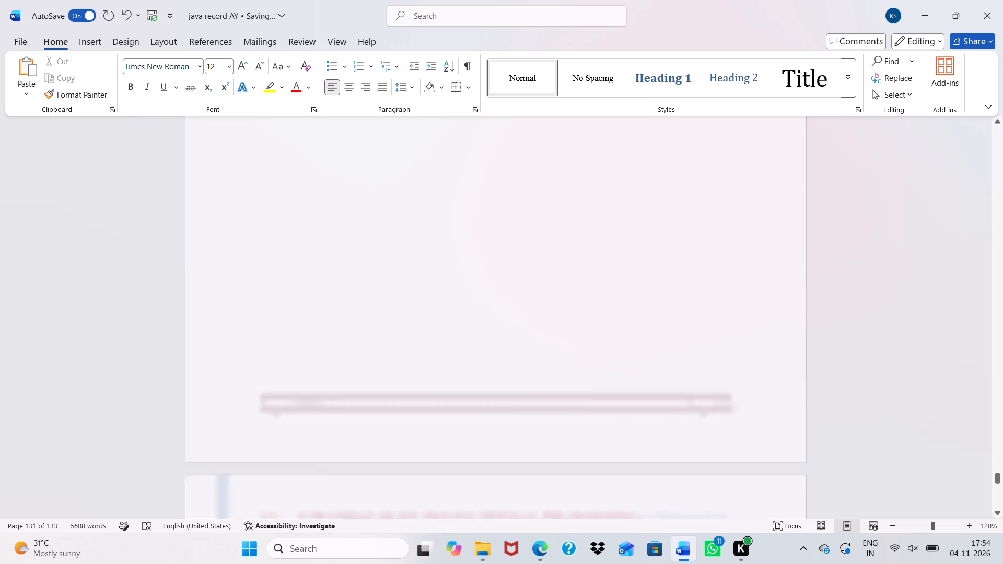
{"action": "scroll", "coordinate": [533, 162], "scroll_direction": "up", "scroll_amount": 3}
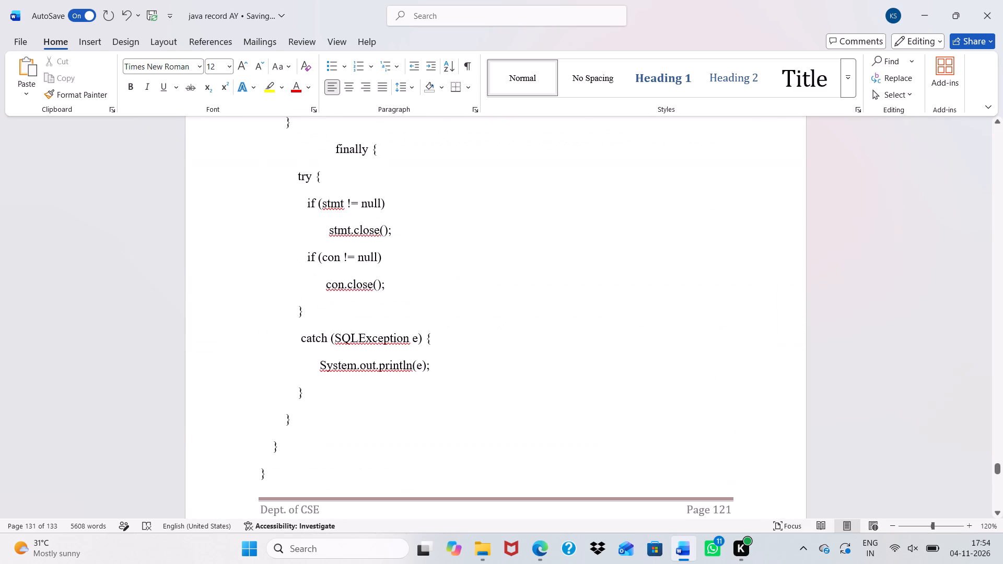
{"action": "scroll", "coordinate": [503, 228], "scroll_direction": "up", "scroll_amount": 9}
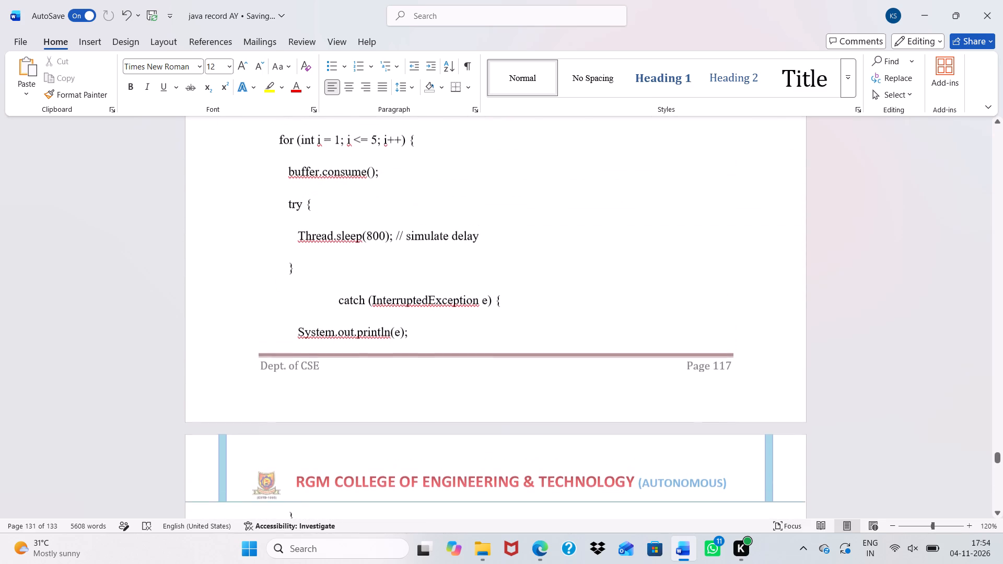
{"action": "scroll", "coordinate": [503, 228], "scroll_direction": "up", "scroll_amount": 7}
{"action": "scroll", "coordinate": [503, 228], "scroll_direction": "up", "scroll_amount": 15}
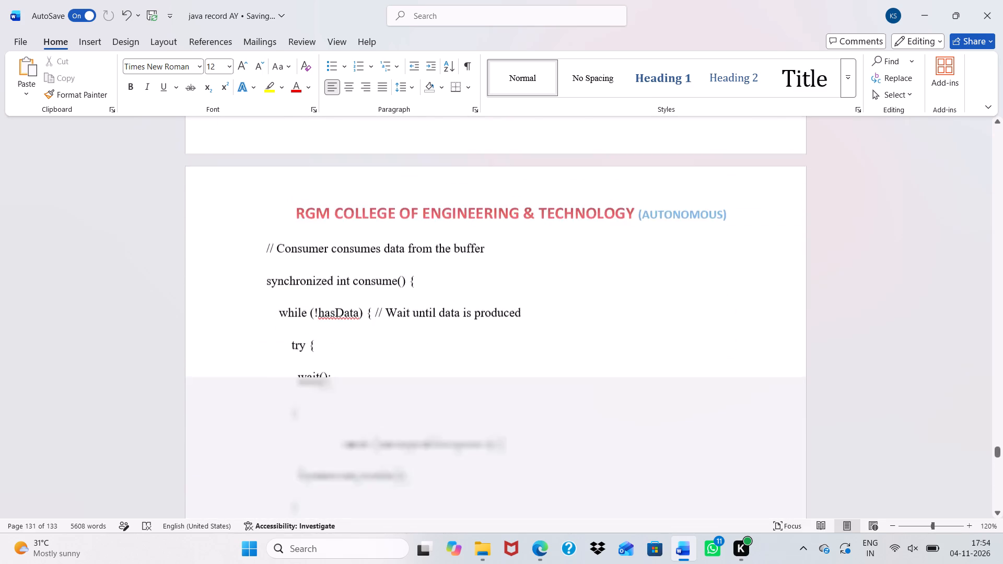
{"action": "scroll", "coordinate": [503, 228], "scroll_direction": "up", "scroll_amount": 1}
{"action": "scroll", "coordinate": [503, 228], "scroll_direction": "down", "scroll_amount": 1}
{"action": "scroll", "coordinate": [503, 228], "scroll_direction": "up", "scroll_amount": 2}
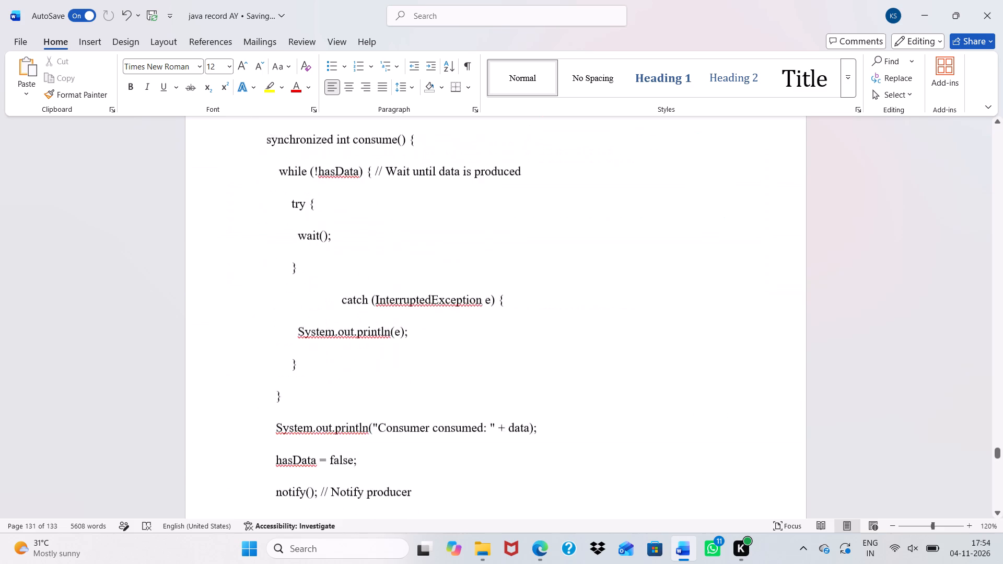
{"action": "scroll", "coordinate": [503, 228], "scroll_direction": "up", "scroll_amount": 7}
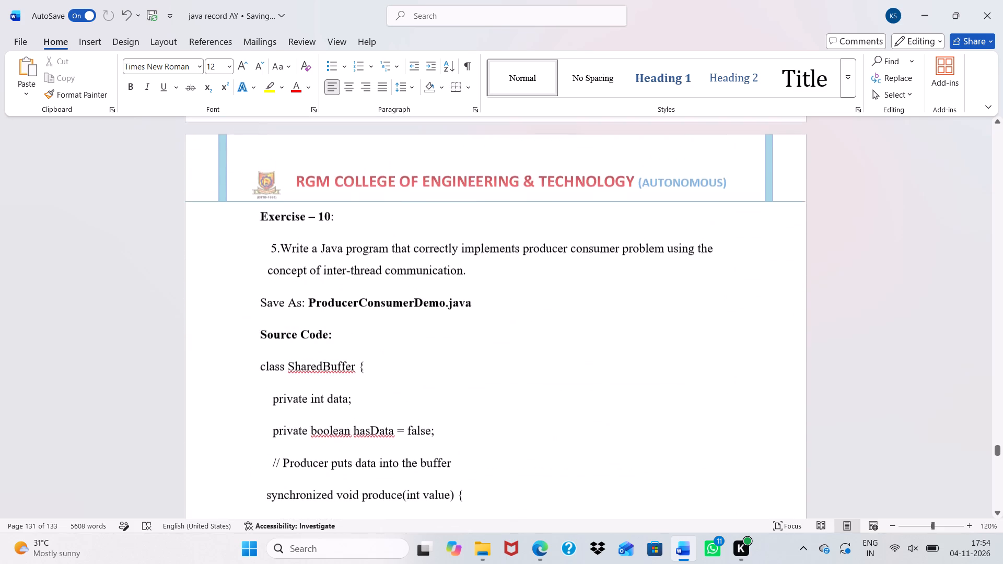
{"action": "scroll", "coordinate": [503, 228], "scroll_direction": "up", "scroll_amount": 6}
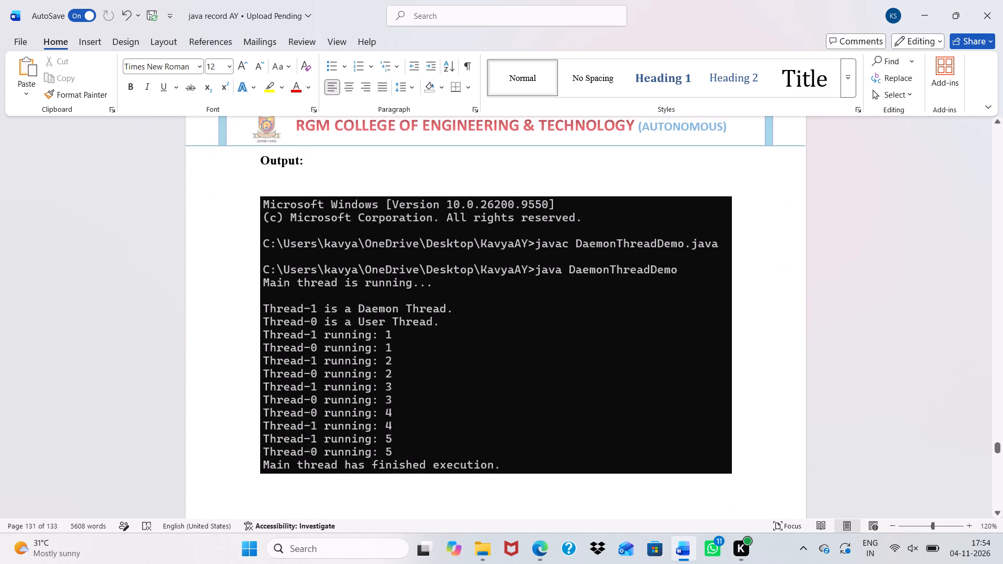
{"action": "scroll", "coordinate": [503, 228], "scroll_direction": "down", "scroll_amount": 4}
{"action": "scroll", "coordinate": [499, 166], "scroll_direction": "down", "scroll_amount": 2}
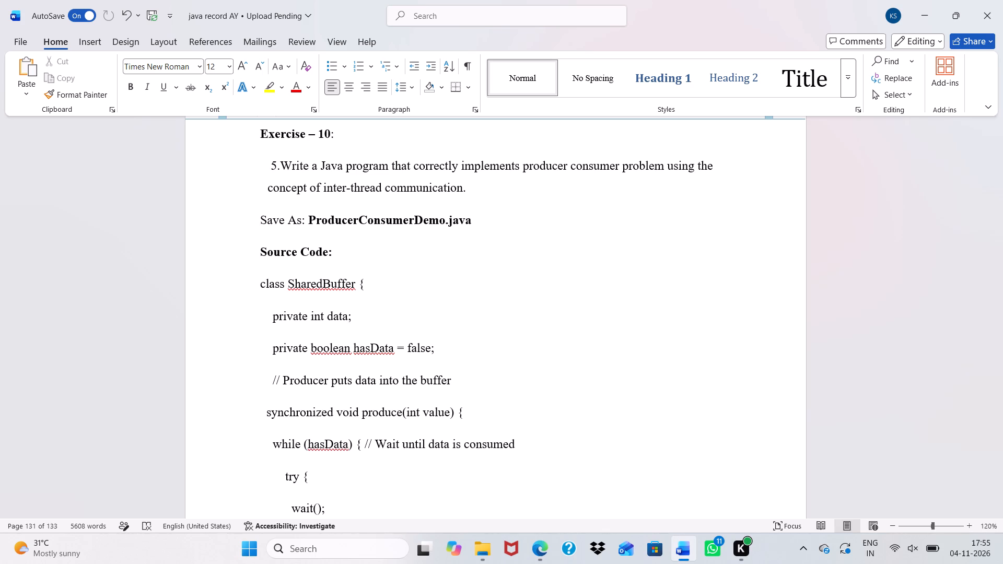
{"action": "scroll", "coordinate": [505, 186], "scroll_direction": "up", "scroll_amount": 2}
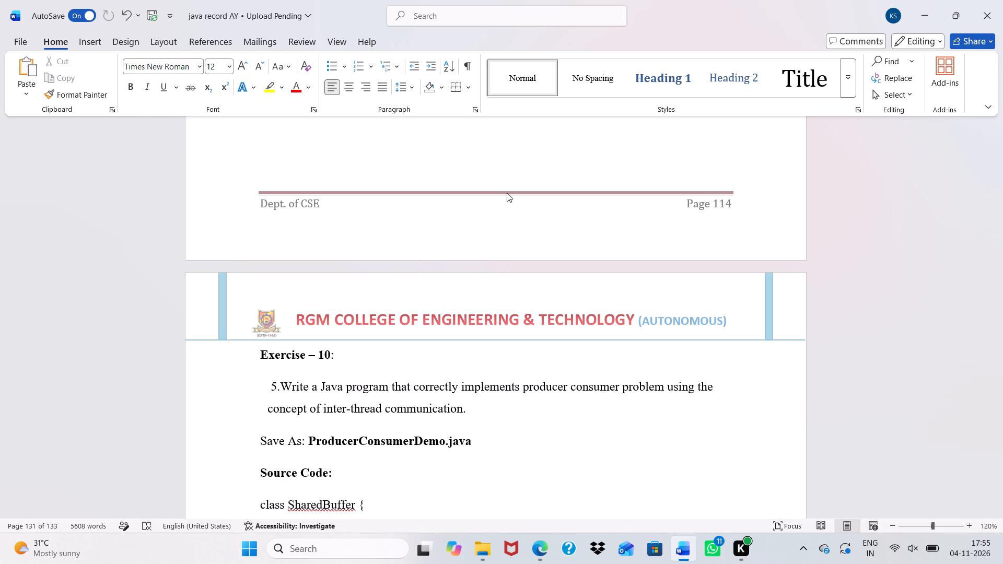
{"action": "scroll", "coordinate": [507, 193], "scroll_direction": "down", "scroll_amount": 5}
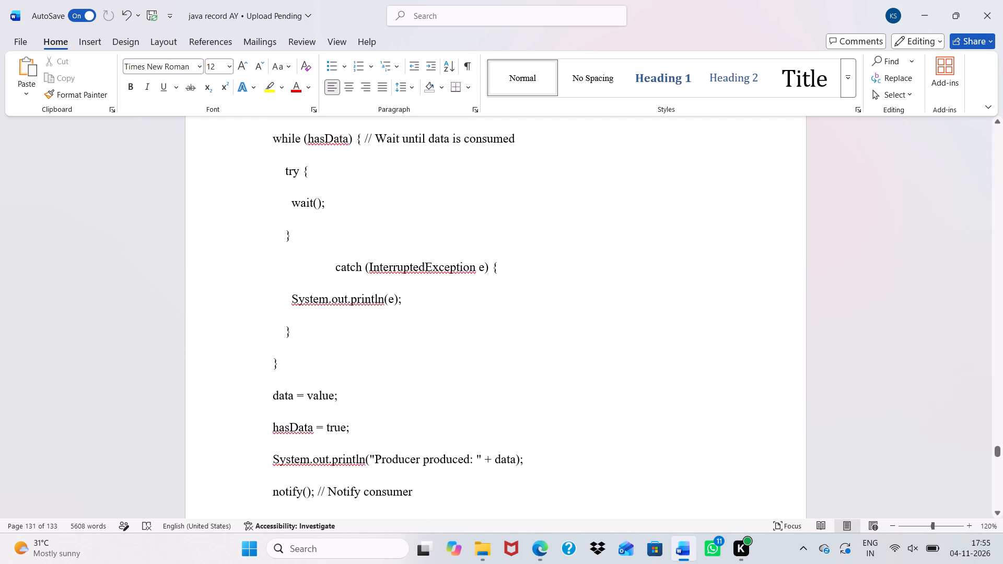
{"action": "scroll", "coordinate": [507, 193], "scroll_direction": "down", "scroll_amount": 1}
{"action": "scroll", "coordinate": [507, 193], "scroll_direction": "up", "scroll_amount": 4}
{"action": "scroll", "coordinate": [507, 193], "scroll_direction": "up", "scroll_amount": 18}
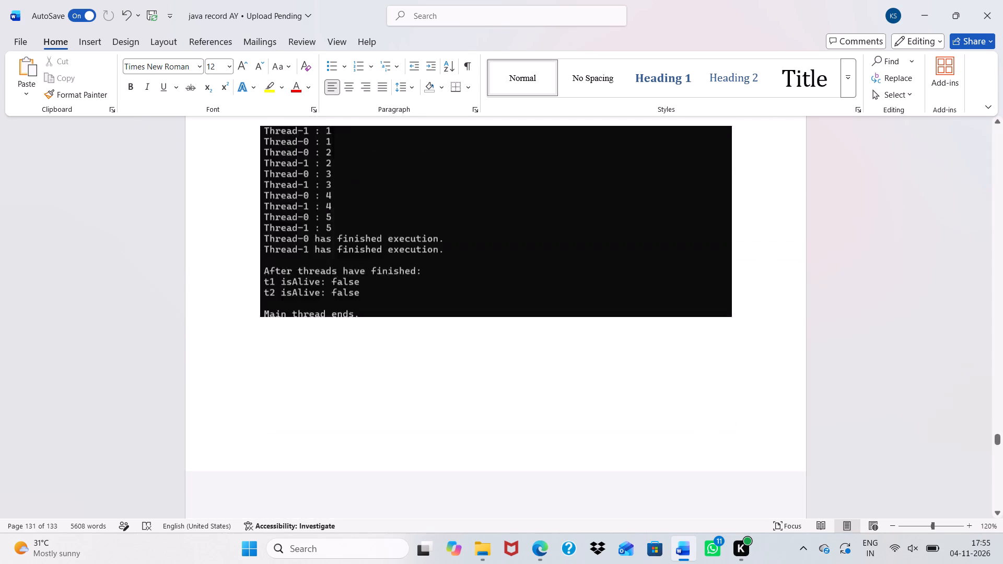
{"action": "scroll", "coordinate": [507, 193], "scroll_direction": "up", "scroll_amount": 4}
{"action": "scroll", "coordinate": [507, 193], "scroll_direction": "down", "scroll_amount": 8}
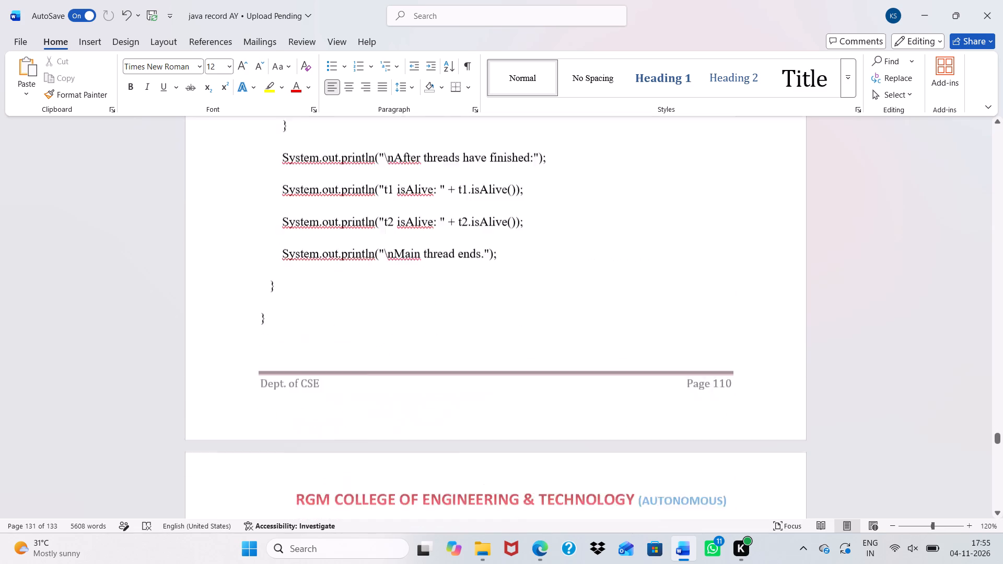
{"action": "scroll", "coordinate": [507, 193], "scroll_direction": "down", "scroll_amount": 8}
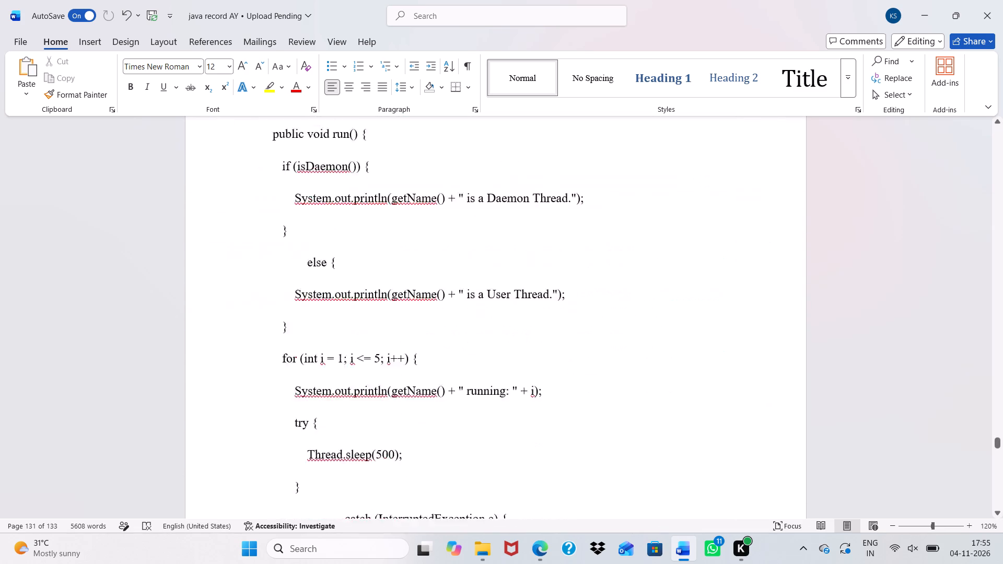
{"action": "scroll", "coordinate": [507, 193], "scroll_direction": "down", "scroll_amount": 6}
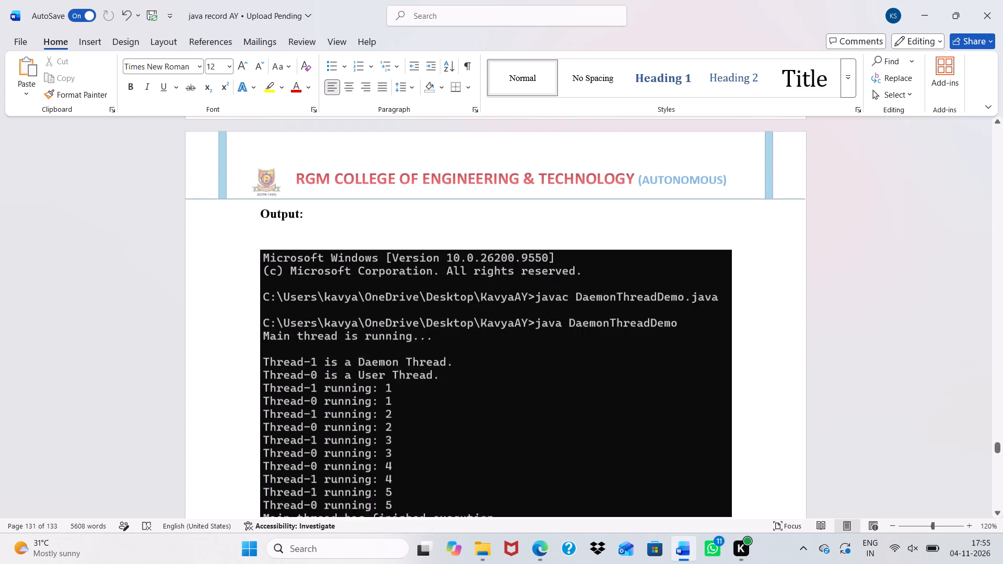
{"action": "scroll", "coordinate": [507, 193], "scroll_direction": "down", "scroll_amount": 5}
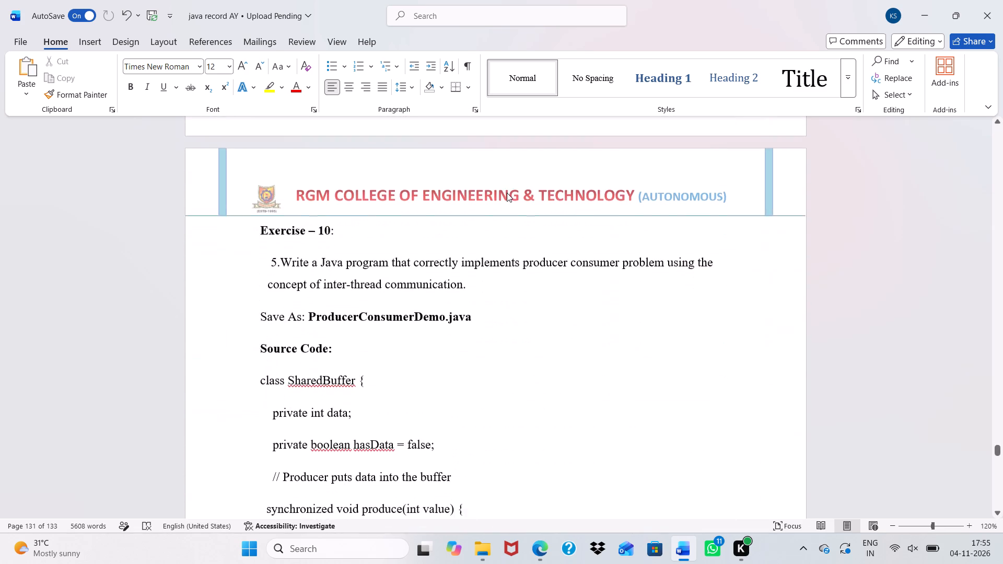
{"action": "scroll", "coordinate": [507, 193], "scroll_direction": "down", "scroll_amount": 7}
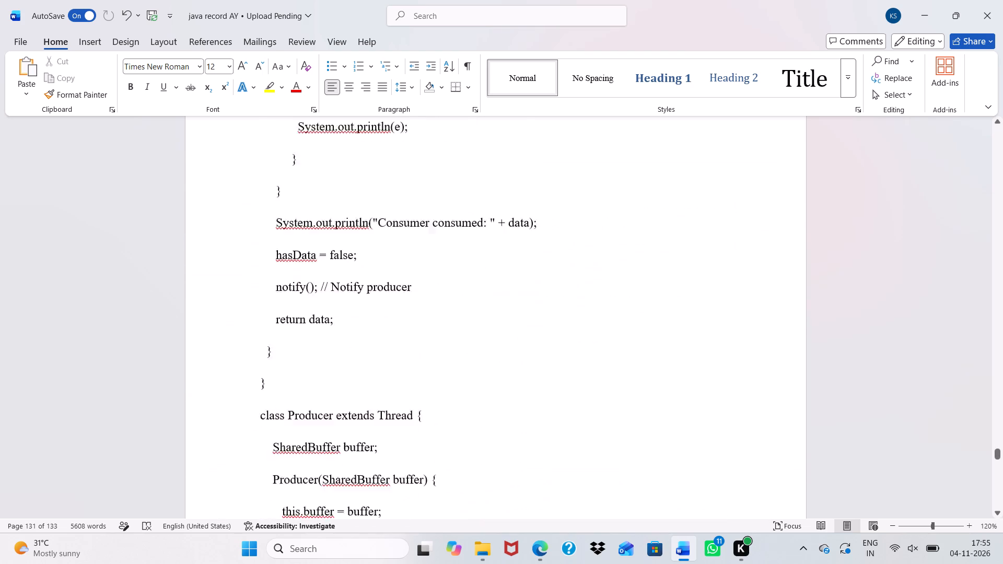
{"action": "scroll", "coordinate": [507, 193], "scroll_direction": "down", "scroll_amount": 9}
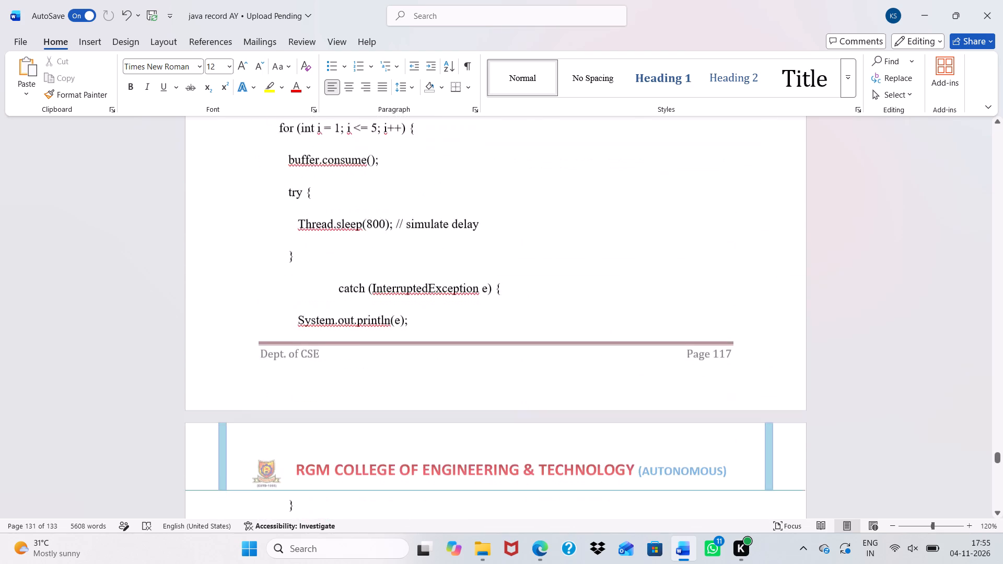
{"action": "scroll", "coordinate": [507, 193], "scroll_direction": "down", "scroll_amount": 5}
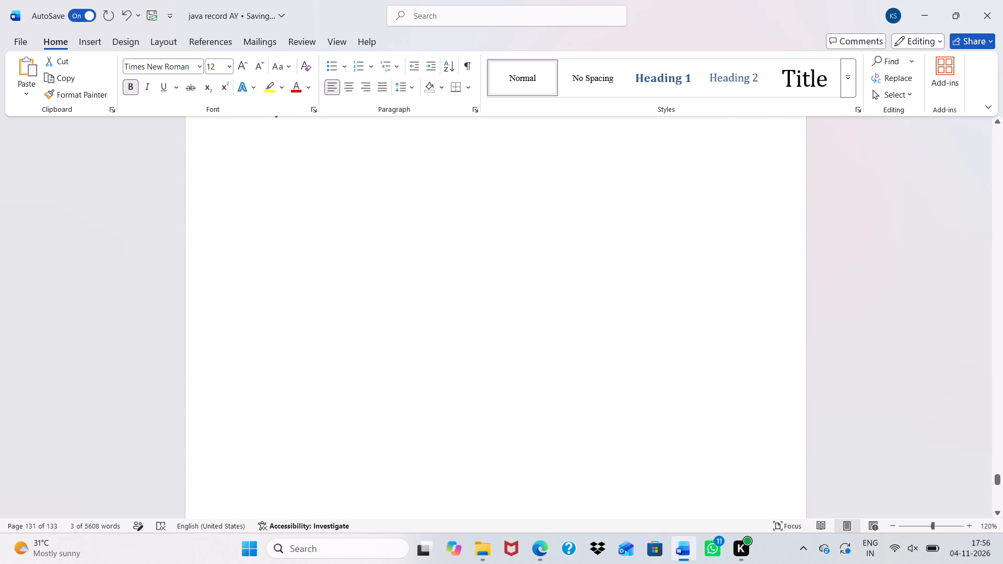
{"action": "scroll", "coordinate": [378, 352], "scroll_direction": "down", "scroll_amount": 1}
{"action": "scroll", "coordinate": [378, 352], "scroll_direction": "up", "scroll_amount": 1}
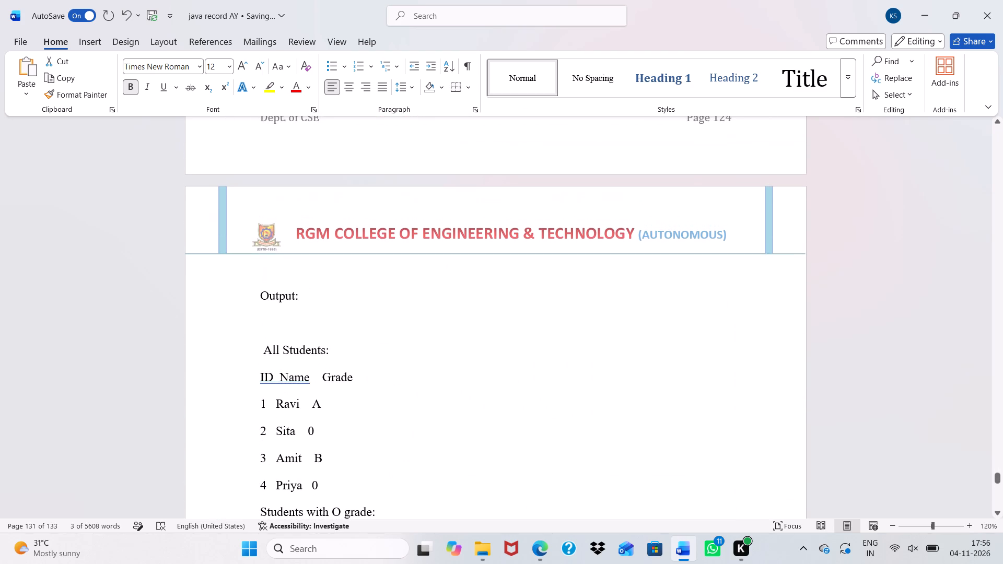
{"action": "left_click_drag", "start_coordinate": [261, 299], "coordinate": [344, 320]}
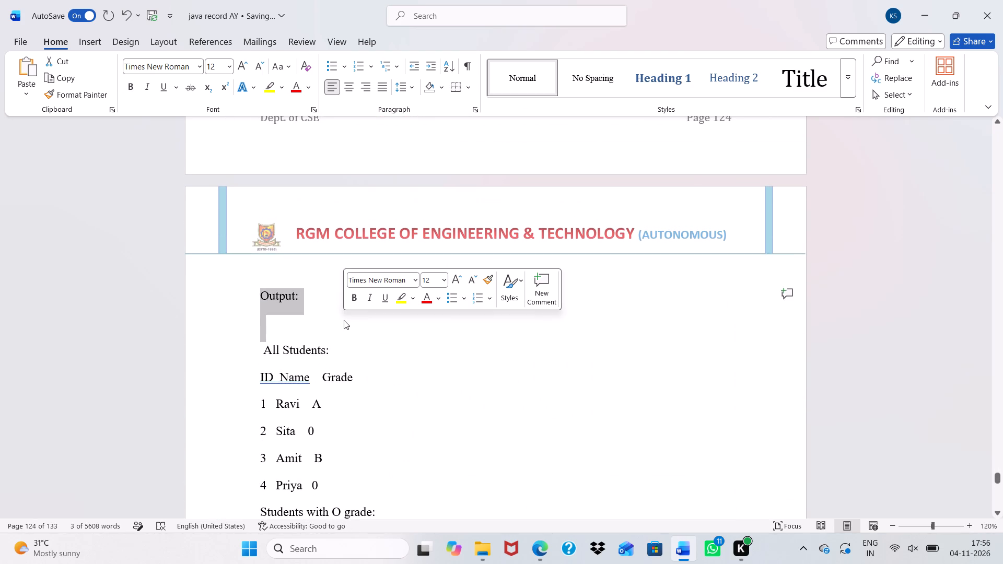
{"action": "left_click", "coordinate": [351, 296]}
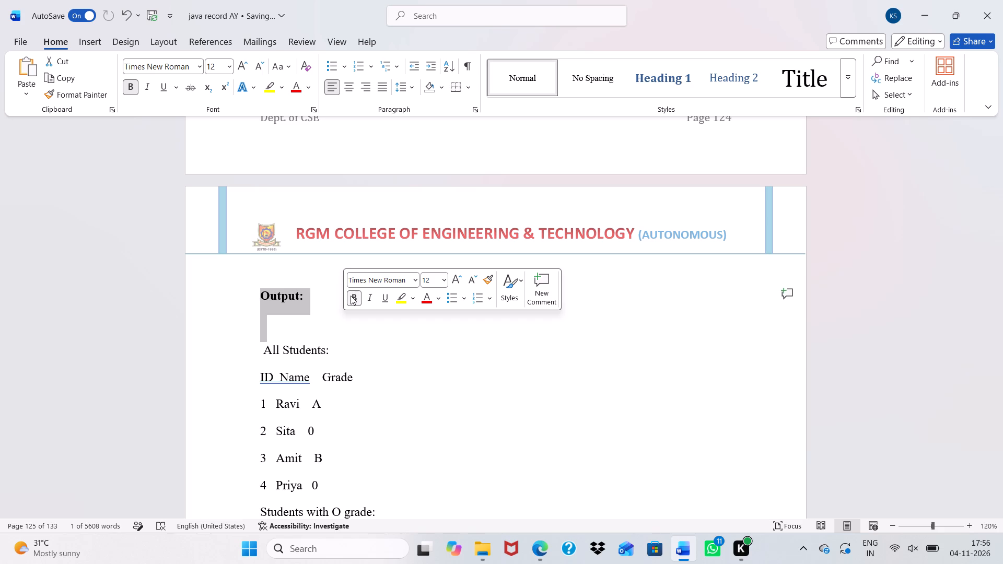
Go on to the heading of the third Exercise – 11 program, DisplayTextAndImage.java.
{"action": "scroll", "coordinate": [351, 296], "scroll_direction": "down", "scroll_amount": 2}
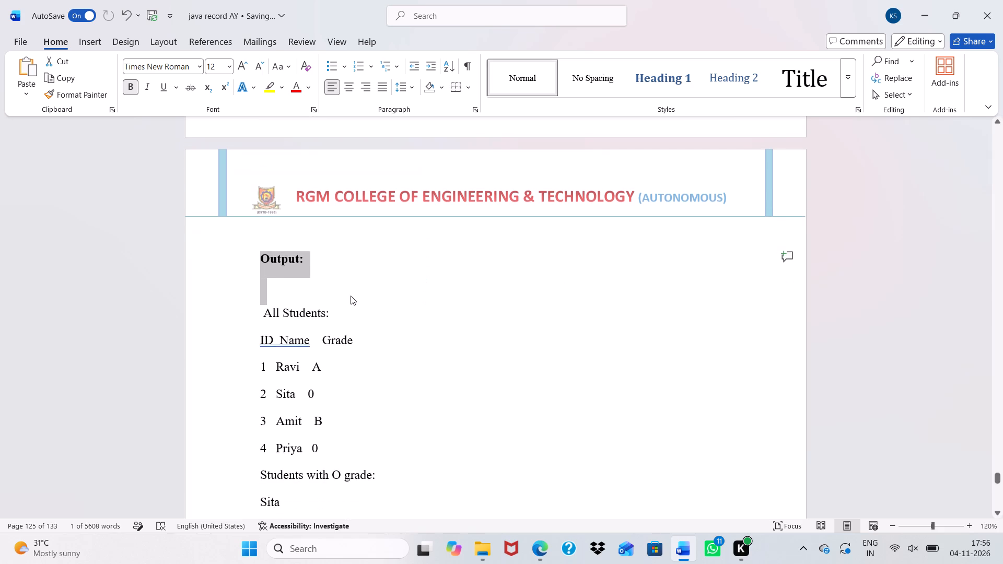
{"action": "scroll", "coordinate": [351, 296], "scroll_direction": "down", "scroll_amount": 4}
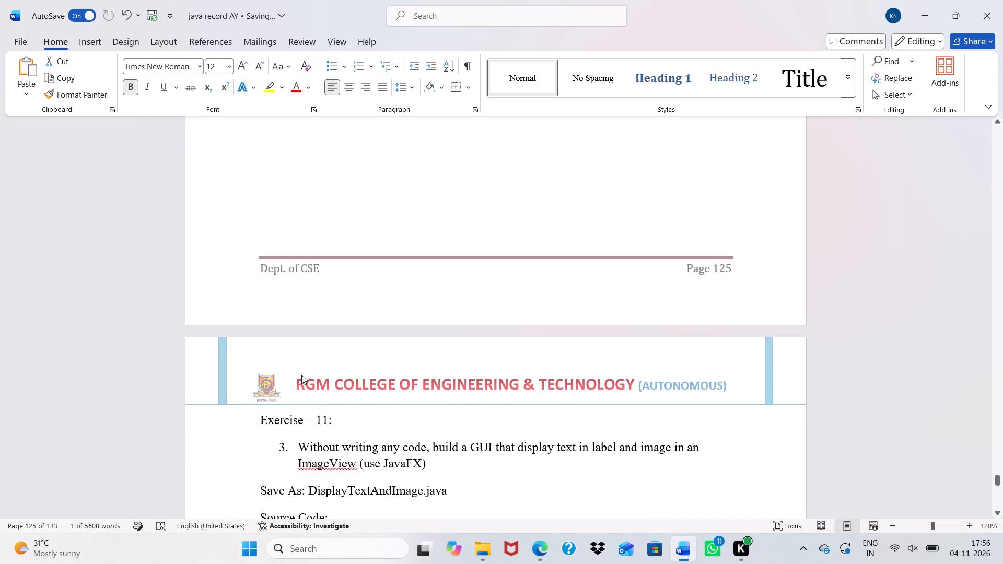
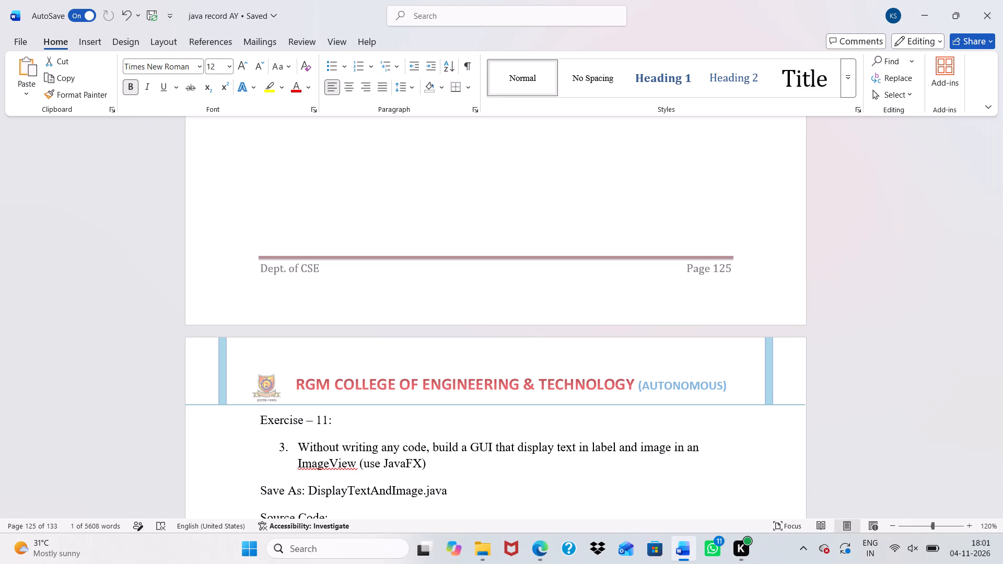
Make the DisplayTextAndImage exercise's "Exercise – 11:" heading, the file name DisplayTextAndImage.java and the "Source Code:" label bold.
{"action": "left_click_drag", "start_coordinate": [259, 419], "coordinate": [339, 426]}
{"action": "left_click", "coordinate": [350, 403]}
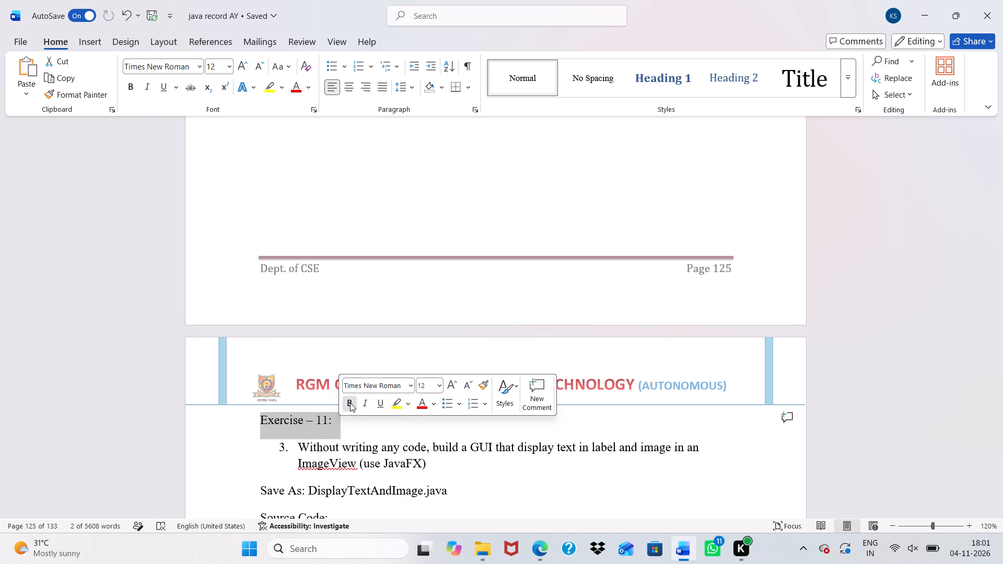
{"action": "scroll", "coordinate": [344, 492], "scroll_direction": "down", "scroll_amount": 1}
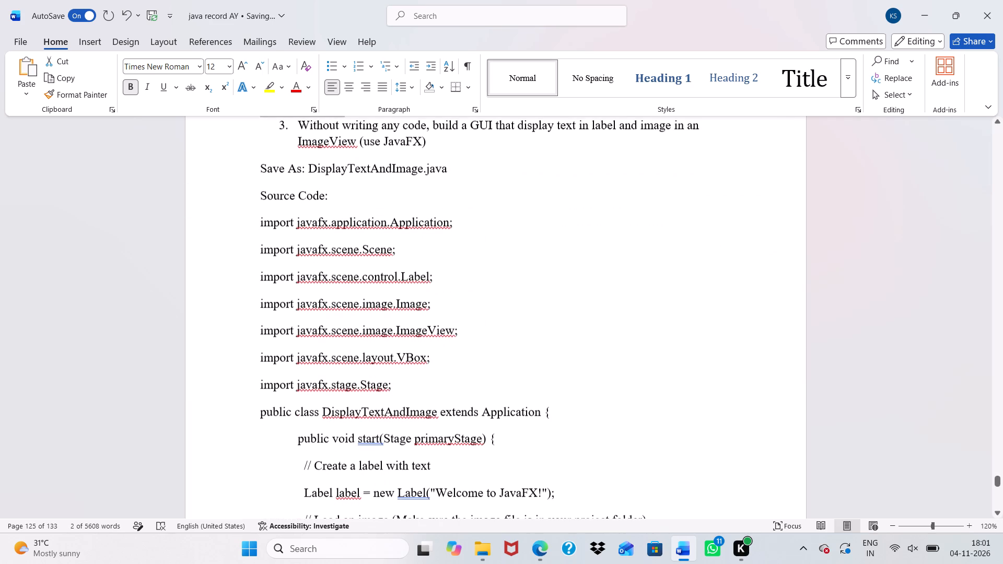
{"action": "left_click_drag", "start_coordinate": [310, 167], "coordinate": [328, 194]}
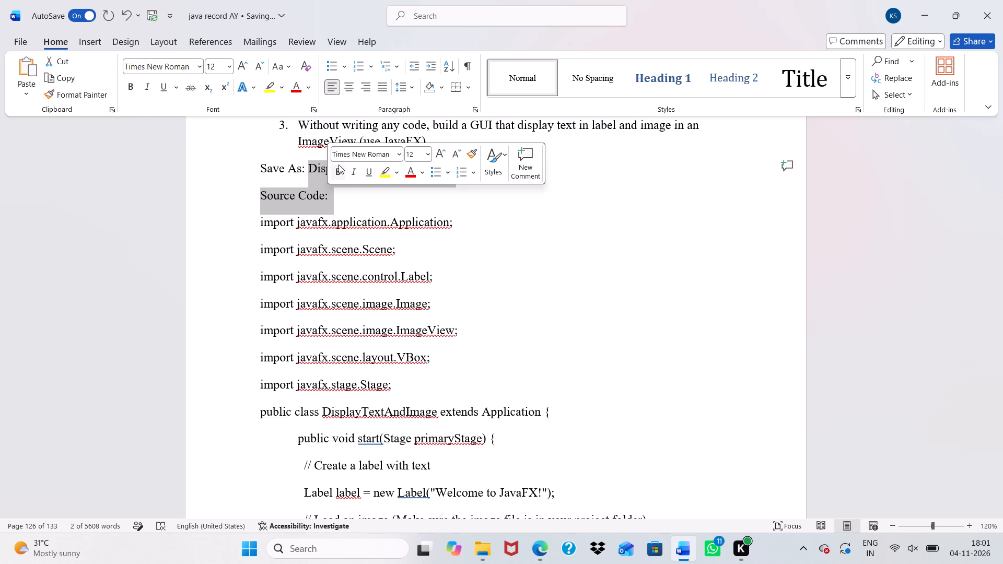
{"action": "left_click", "coordinate": [338, 166]}
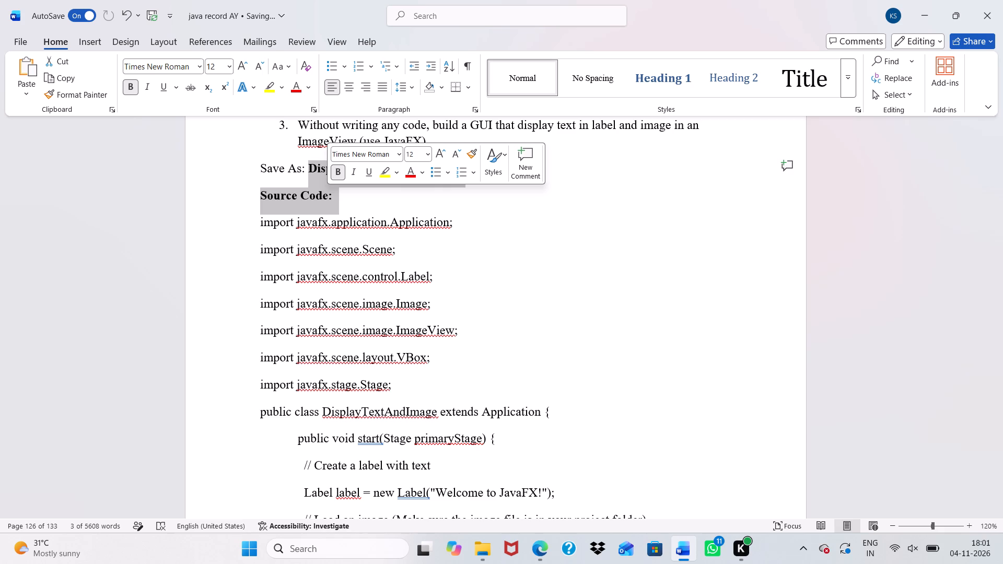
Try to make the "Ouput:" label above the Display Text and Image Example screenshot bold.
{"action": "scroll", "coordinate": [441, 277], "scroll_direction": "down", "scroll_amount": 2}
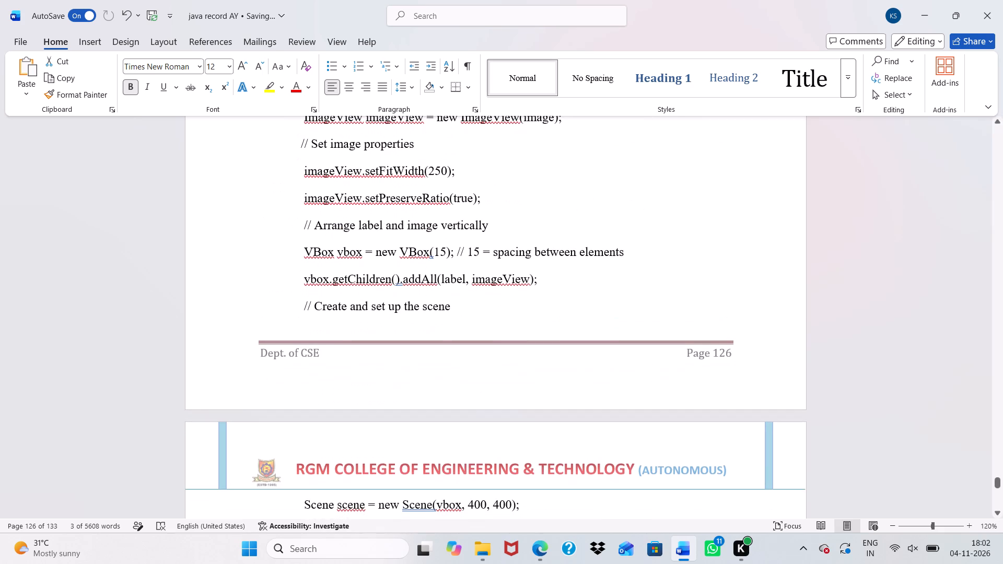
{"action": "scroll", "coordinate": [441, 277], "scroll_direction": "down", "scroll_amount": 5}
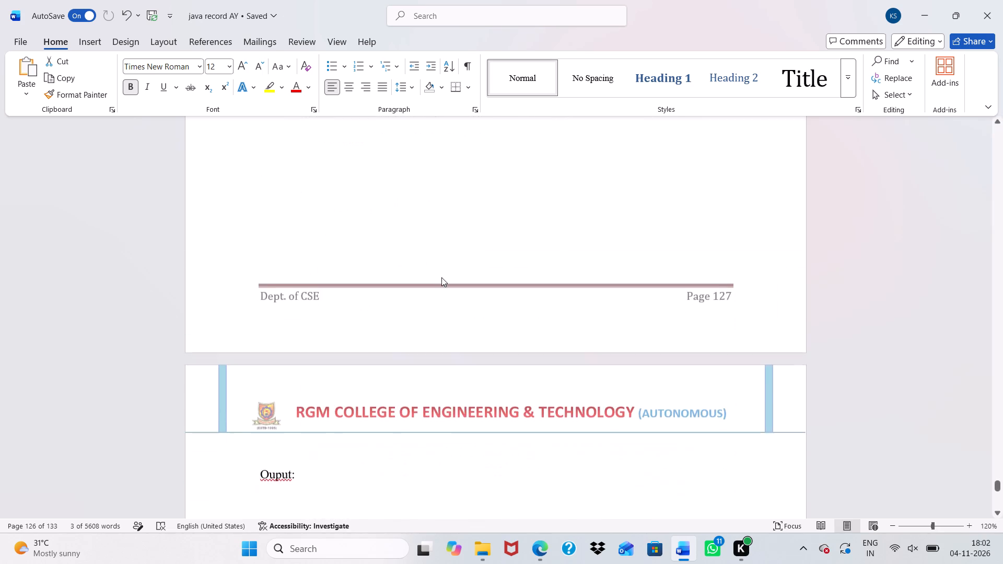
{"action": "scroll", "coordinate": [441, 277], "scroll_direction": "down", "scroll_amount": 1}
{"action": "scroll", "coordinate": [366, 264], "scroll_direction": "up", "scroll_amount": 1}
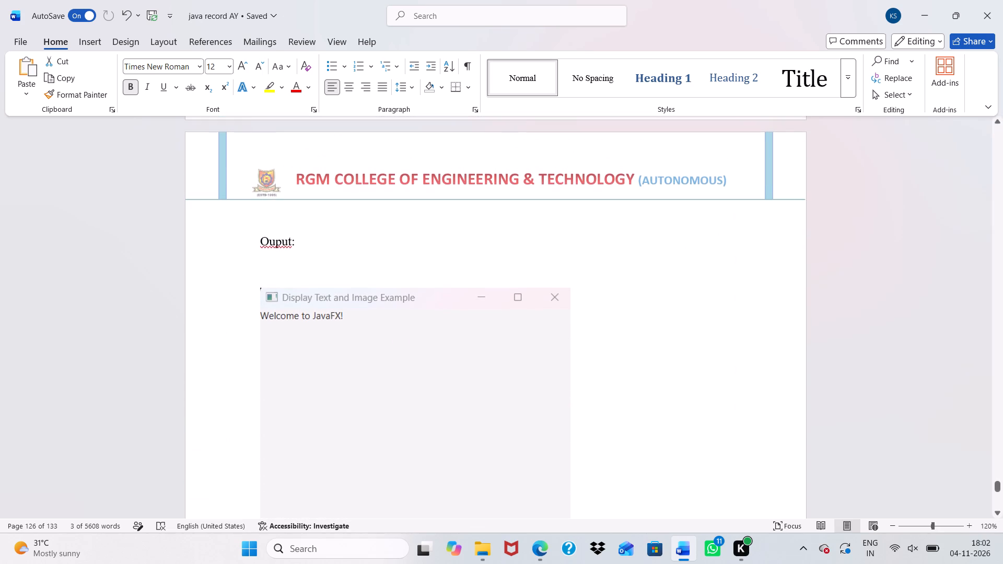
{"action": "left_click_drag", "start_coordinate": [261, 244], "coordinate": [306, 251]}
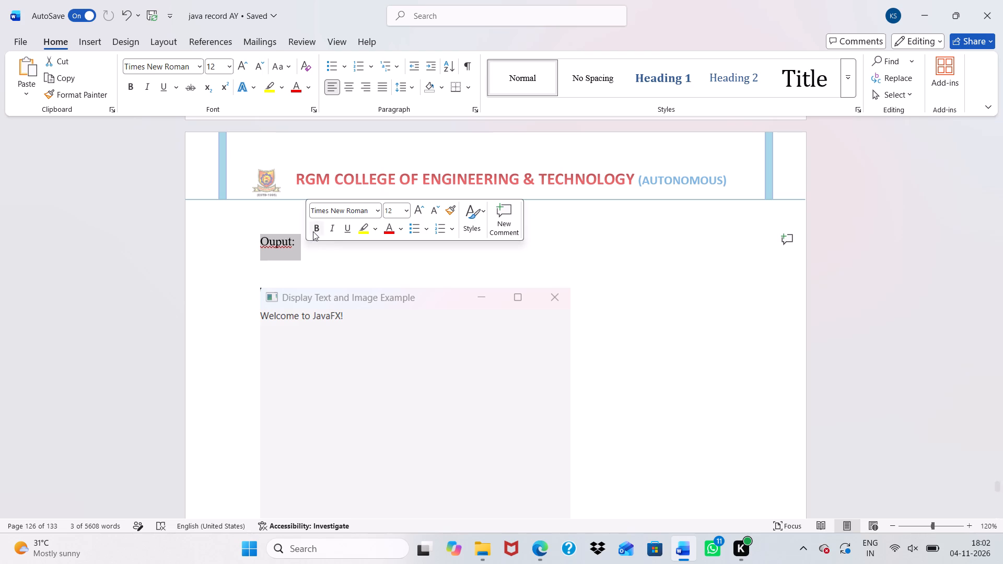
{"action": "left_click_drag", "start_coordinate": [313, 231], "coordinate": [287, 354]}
Make the Tip Calculator exercise's "Exercise – 11:" heading, the file name TipCalculator.java and the "Source Code:" label bold.
{"action": "scroll", "coordinate": [287, 354], "scroll_direction": "down", "scroll_amount": 2}
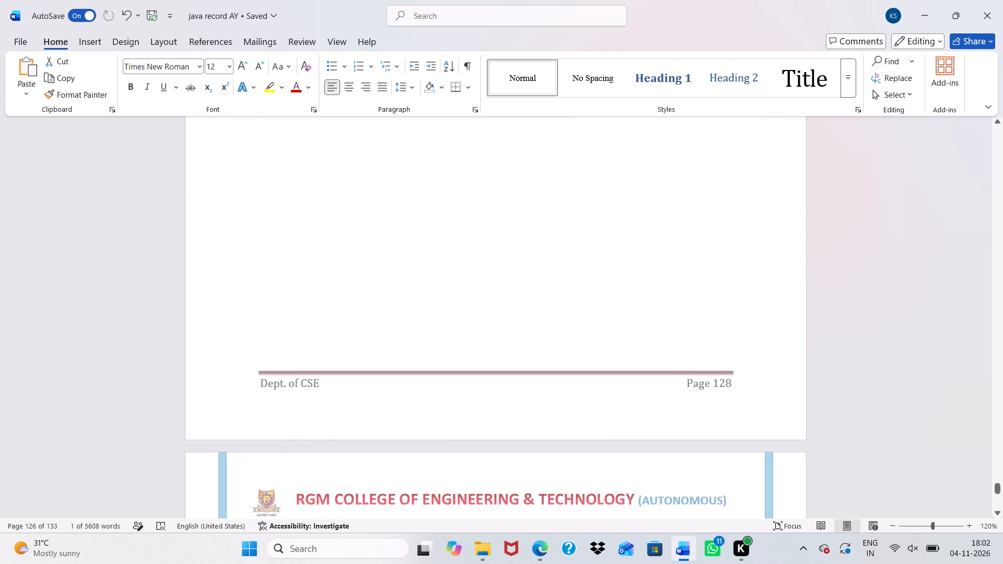
{"action": "scroll", "coordinate": [287, 354], "scroll_direction": "down", "scroll_amount": 1}
{"action": "left_click_drag", "start_coordinate": [258, 296], "coordinate": [301, 309]}
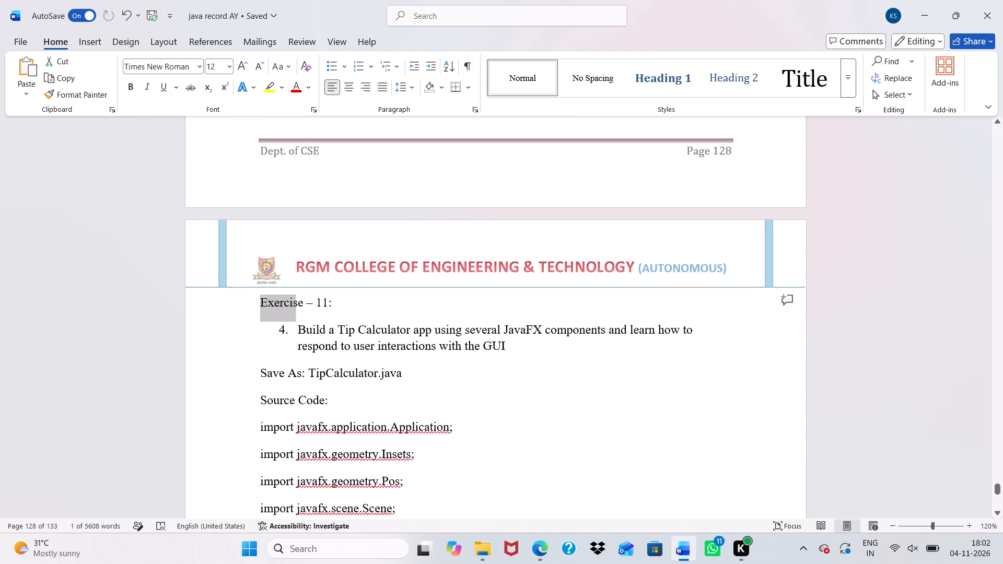
{"action": "left_click_drag", "start_coordinate": [301, 309], "coordinate": [343, 308]}
{"action": "left_click", "coordinate": [351, 286]}
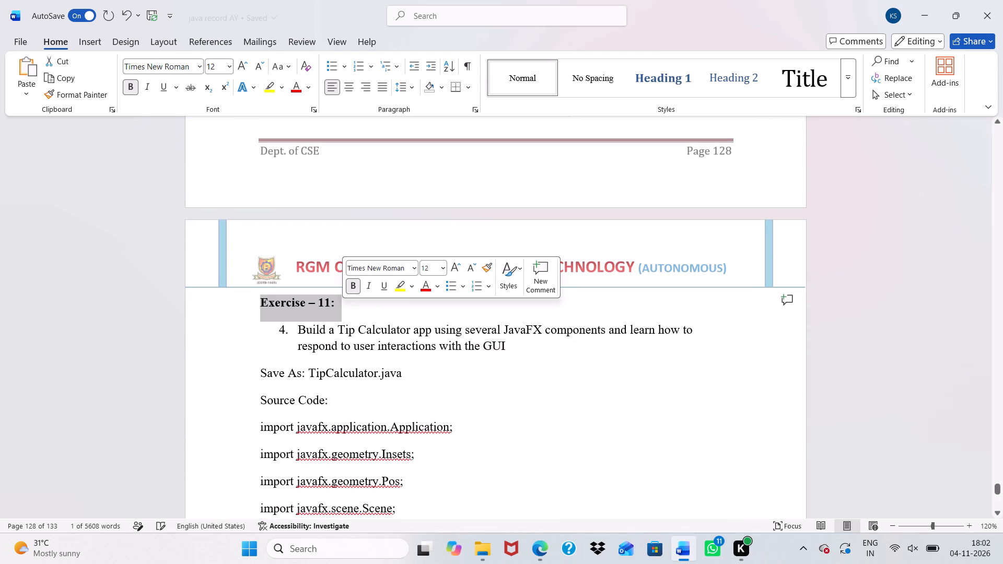
{"action": "left_click_drag", "start_coordinate": [313, 373], "coordinate": [332, 397]}
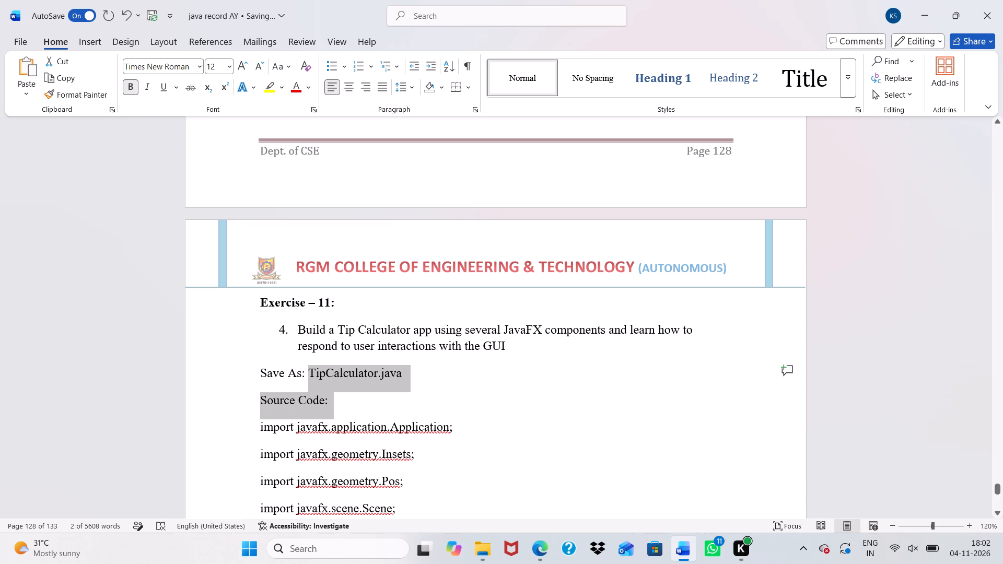
{"action": "left_click_drag", "start_coordinate": [332, 397], "coordinate": [332, 398]}
{"action": "left_click", "coordinate": [342, 377]}
Make the "Output:" label above the first Tip Calculator App screenshot on page 132 bold.
{"action": "scroll", "coordinate": [342, 421], "scroll_direction": "down", "scroll_amount": 1}
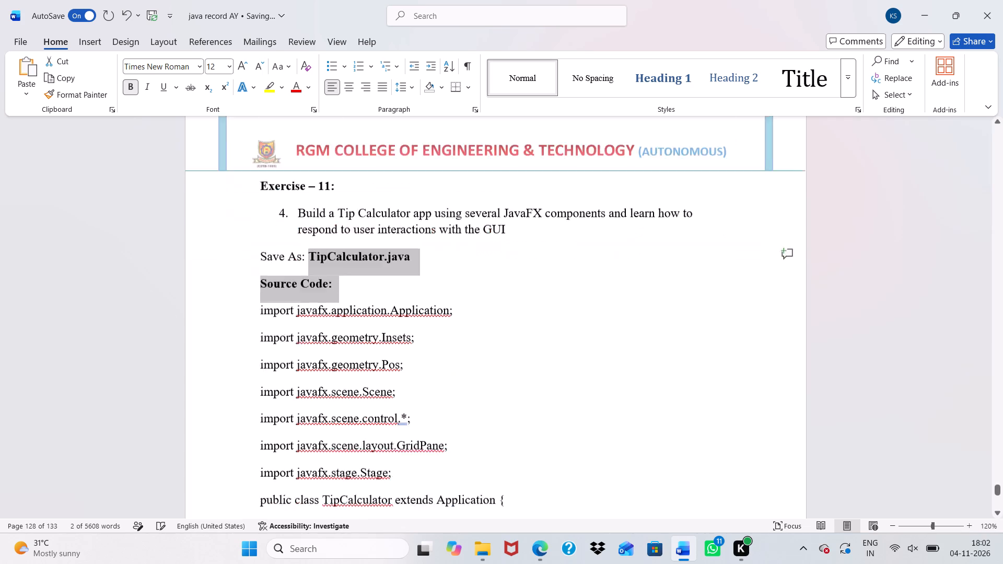
{"action": "scroll", "coordinate": [342, 421], "scroll_direction": "down", "scroll_amount": 5}
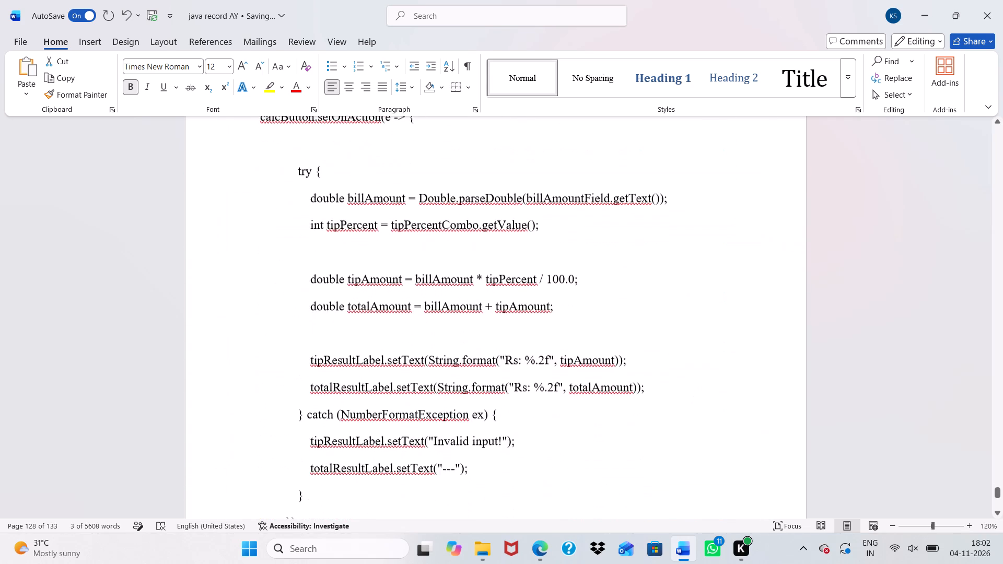
{"action": "scroll", "coordinate": [342, 421], "scroll_direction": "down", "scroll_amount": 5}
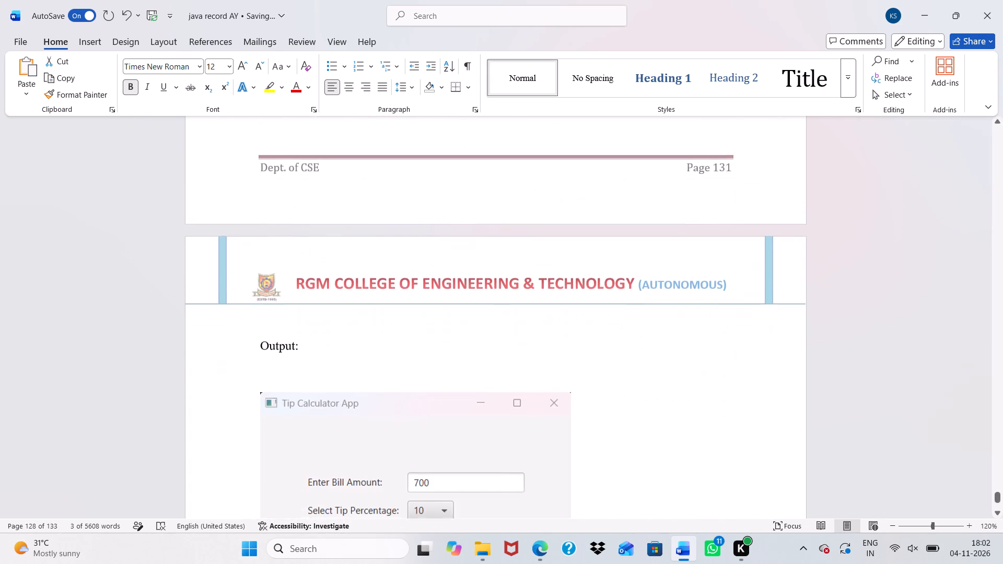
{"action": "left_click_drag", "start_coordinate": [252, 300], "coordinate": [336, 309]}
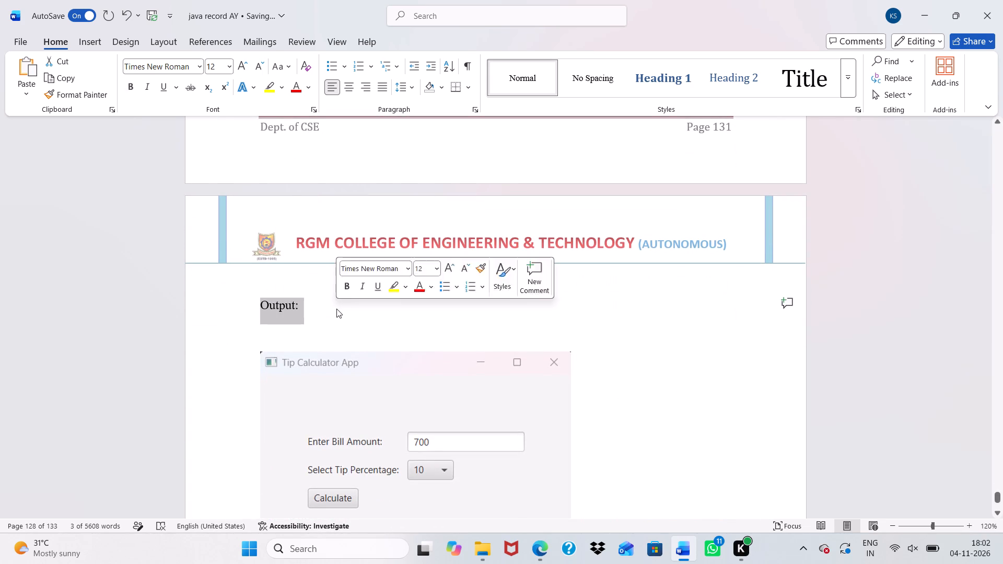
{"action": "left_click", "coordinate": [347, 291]}
Check the remaining Tip Calculator outputs to the document's end, and look back through the Exercise – 11 pages to the EmployeeTable exercise.
{"action": "scroll", "coordinate": [336, 367], "scroll_direction": "down", "scroll_amount": 2}
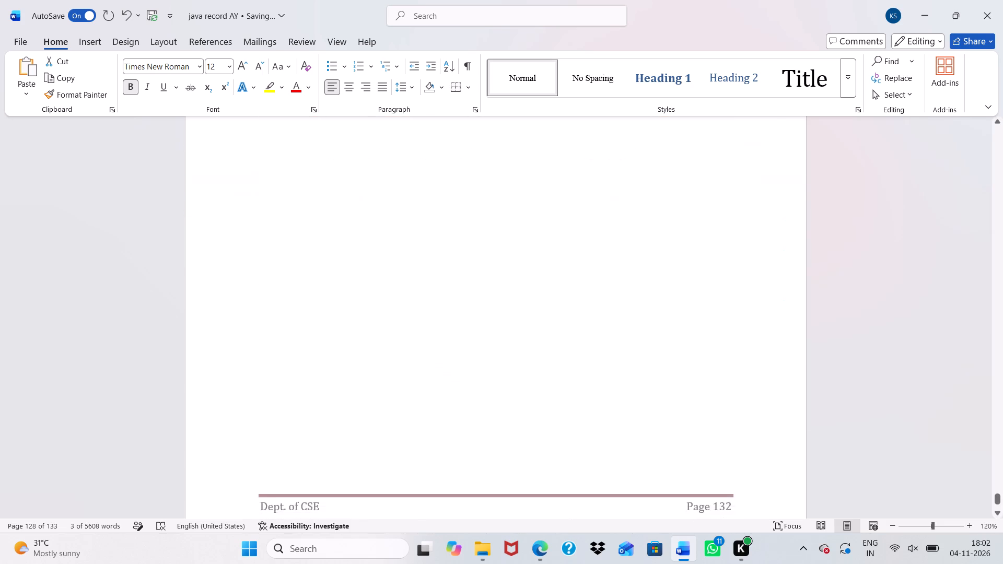
{"action": "scroll", "coordinate": [336, 367], "scroll_direction": "down", "scroll_amount": 4}
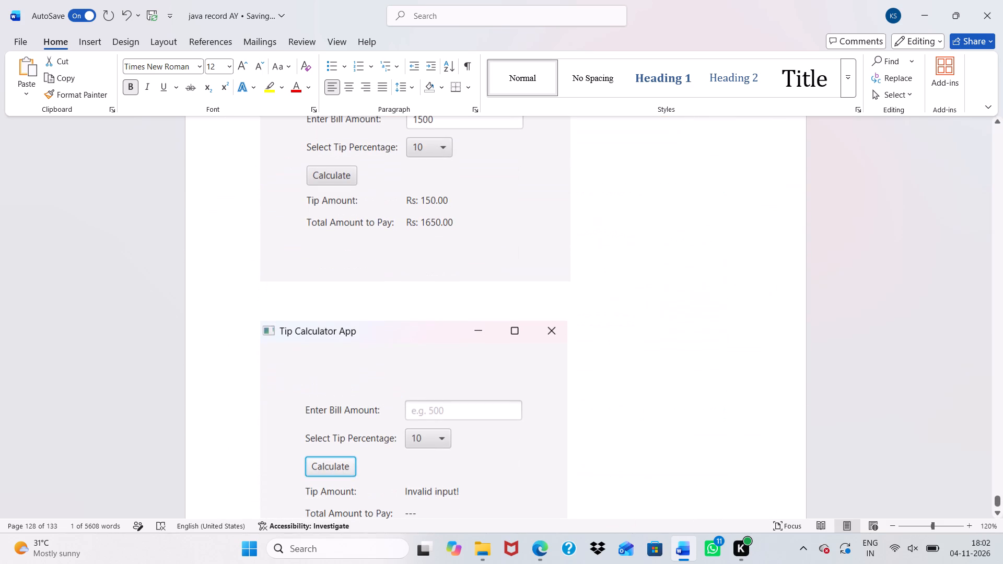
{"action": "scroll", "coordinate": [336, 367], "scroll_direction": "down", "scroll_amount": 3}
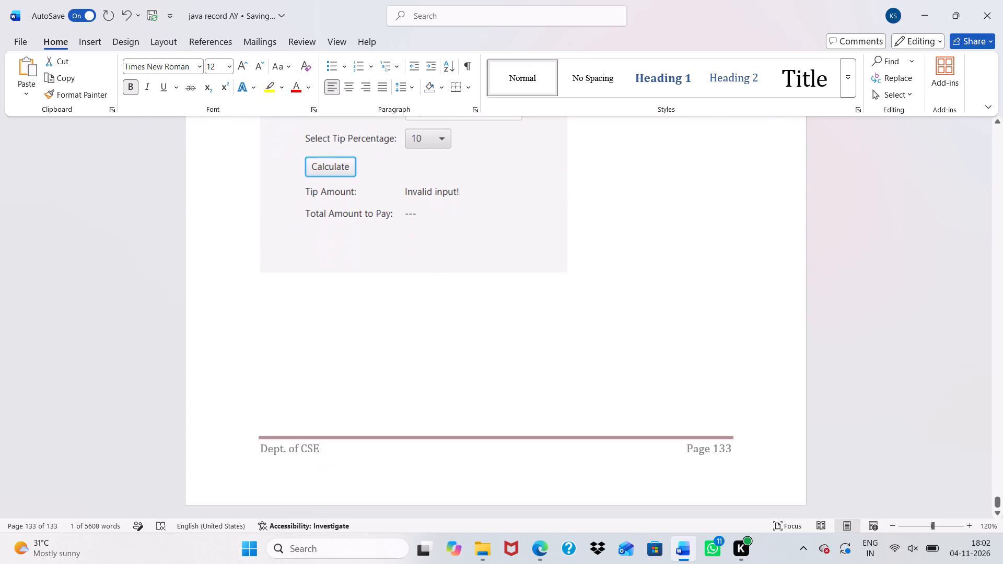
{"action": "scroll", "coordinate": [336, 367], "scroll_direction": "down", "scroll_amount": 1}
{"action": "scroll", "coordinate": [336, 367], "scroll_direction": "up", "scroll_amount": 11}
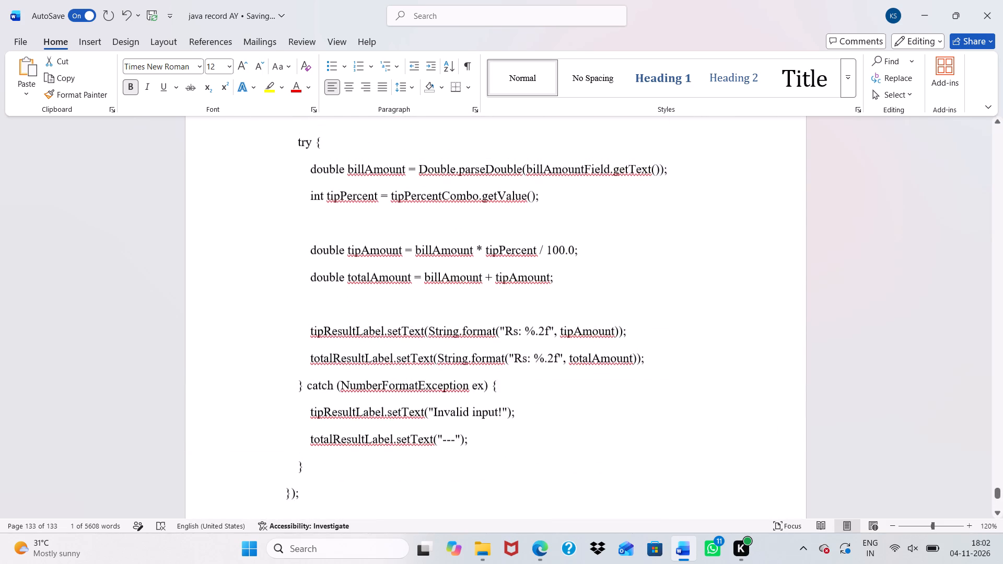
{"action": "scroll", "coordinate": [336, 367], "scroll_direction": "up", "scroll_amount": 7}
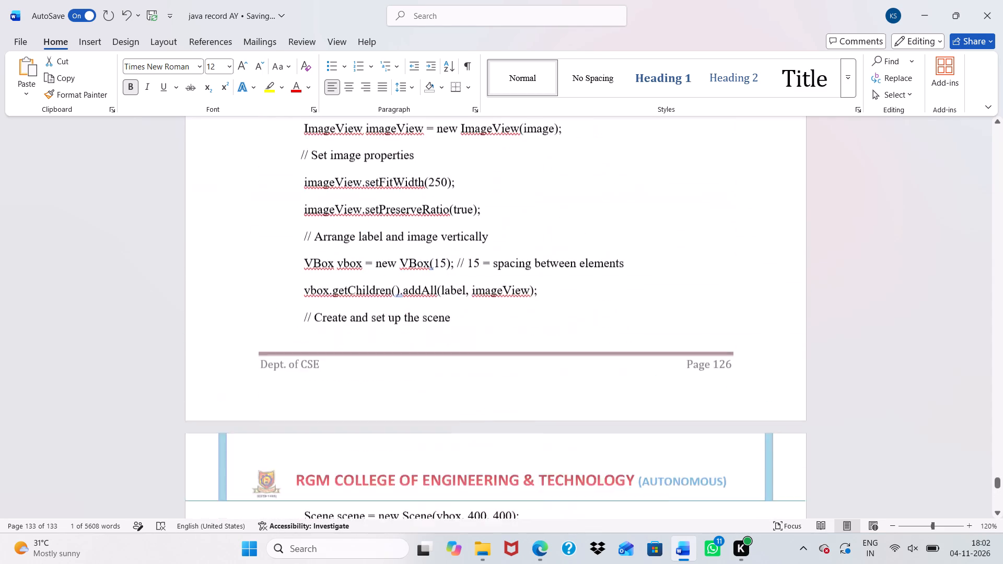
{"action": "scroll", "coordinate": [336, 367], "scroll_direction": "up", "scroll_amount": 8}
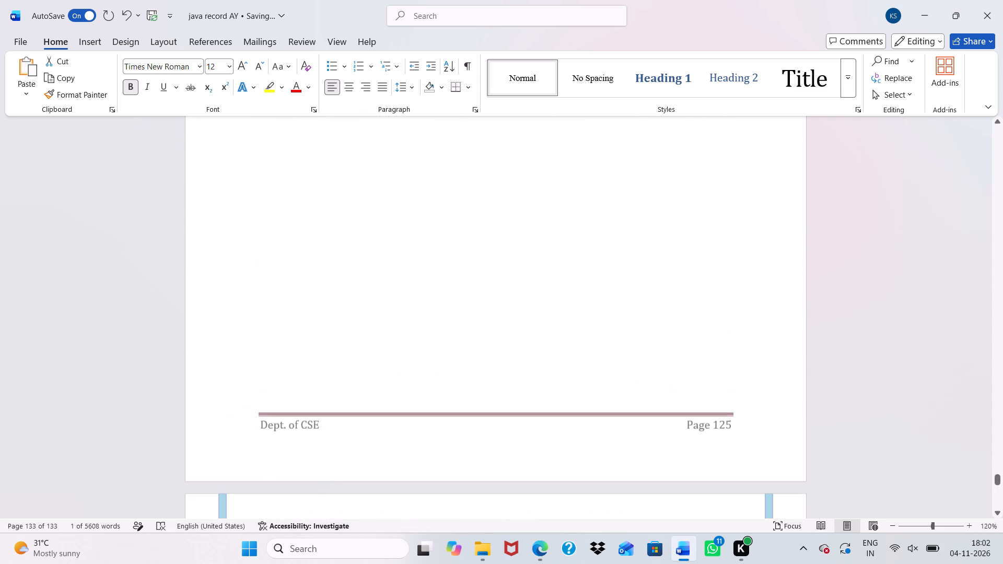
{"action": "scroll", "coordinate": [336, 367], "scroll_direction": "up", "scroll_amount": 6}
{"action": "scroll", "coordinate": [336, 367], "scroll_direction": "down", "scroll_amount": 1}
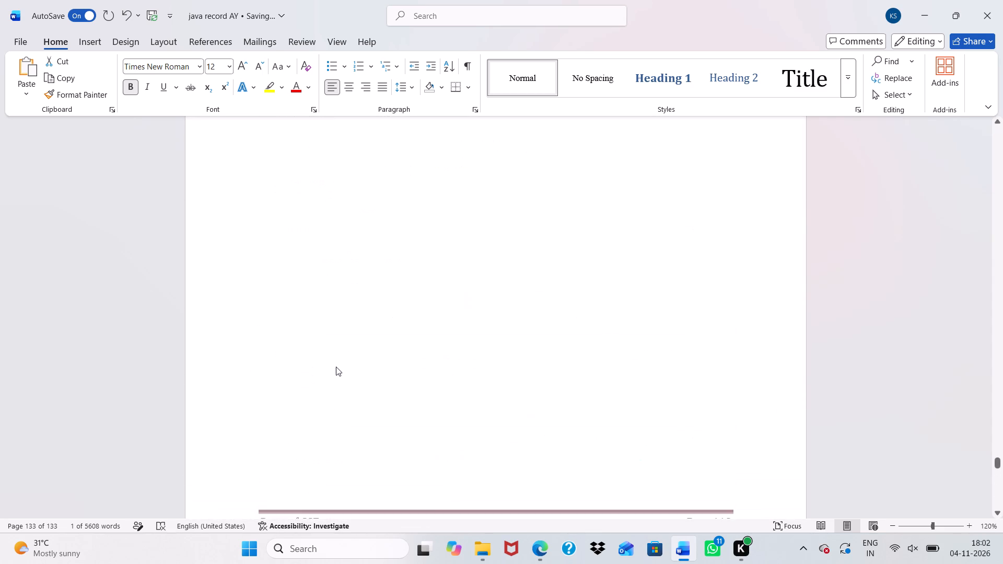
{"action": "scroll", "coordinate": [336, 367], "scroll_direction": "down", "scroll_amount": 1}
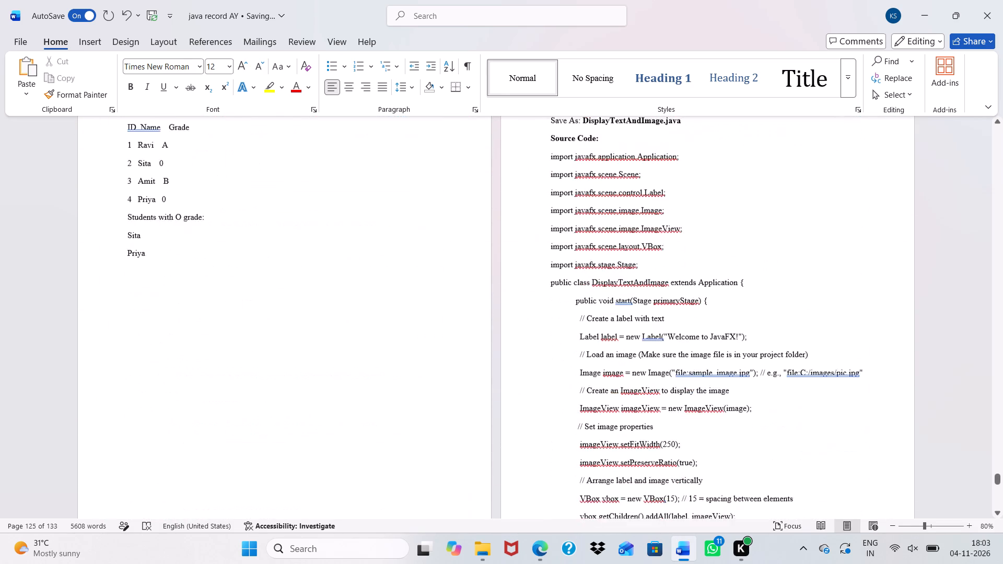
{"action": "scroll", "coordinate": [124, 460], "scroll_direction": "down", "scroll_amount": 5}
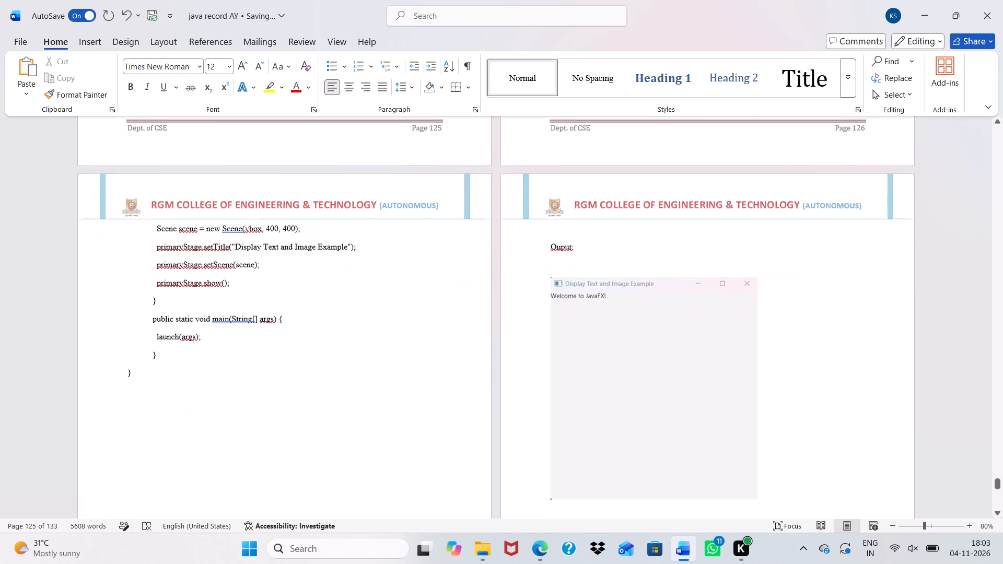
{"action": "scroll", "coordinate": [124, 460], "scroll_direction": "down", "scroll_amount": 3}
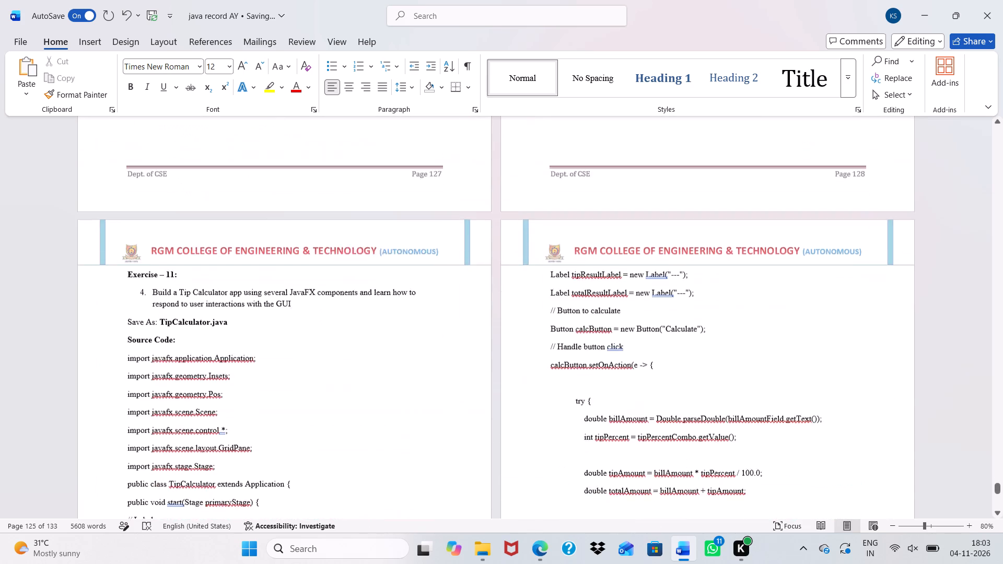
{"action": "scroll", "coordinate": [124, 460], "scroll_direction": "down", "scroll_amount": 7}
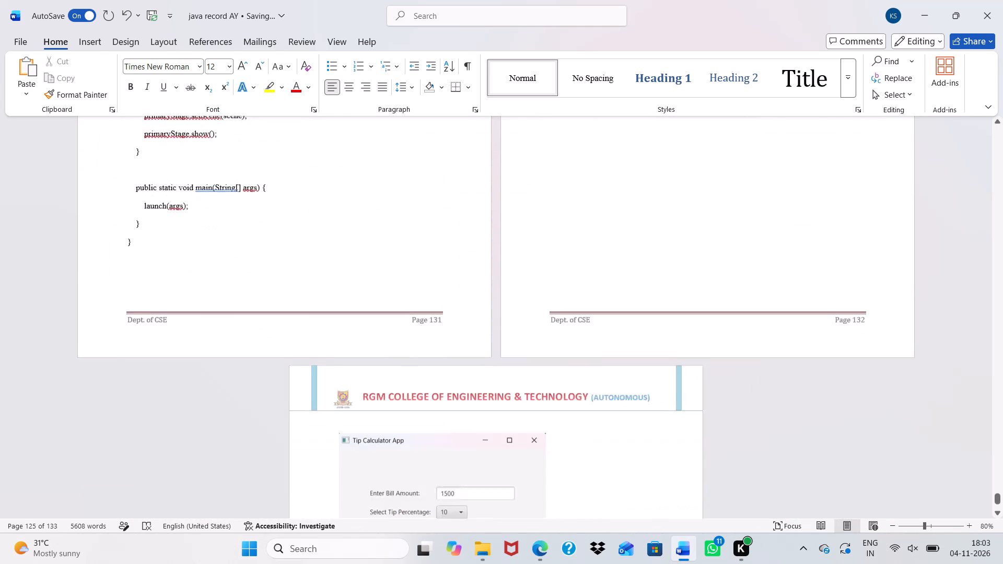
{"action": "scroll", "coordinate": [124, 460], "scroll_direction": "down", "scroll_amount": 8}
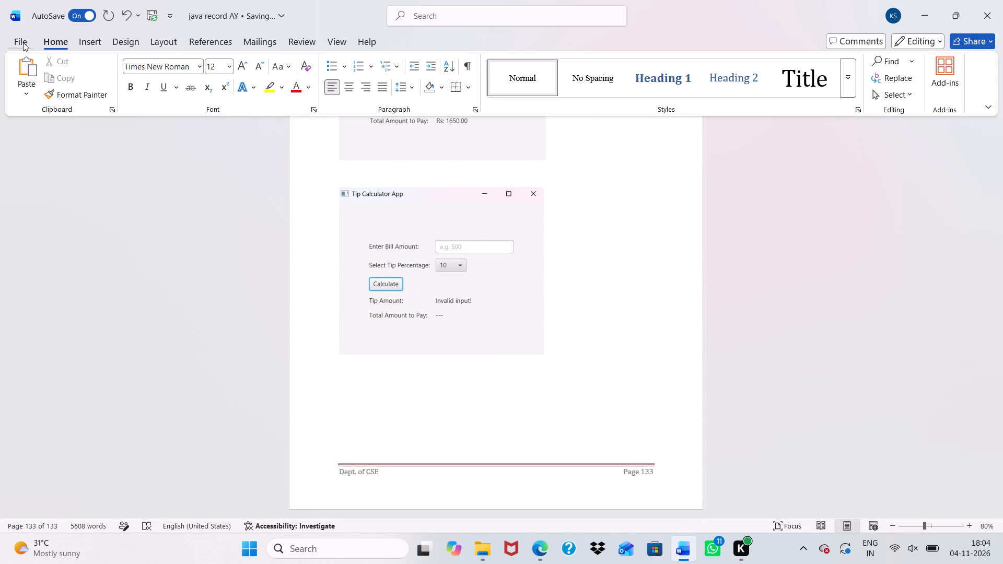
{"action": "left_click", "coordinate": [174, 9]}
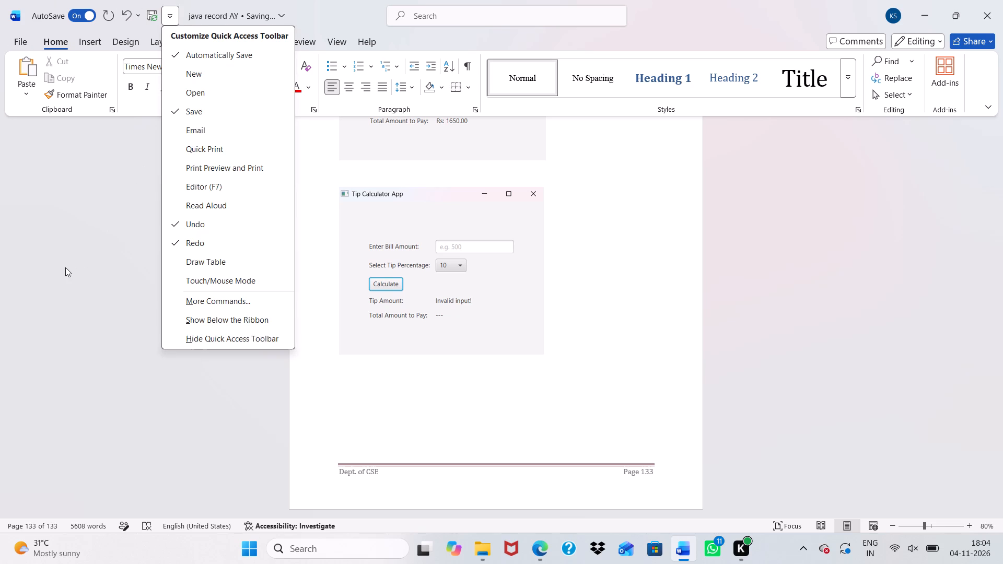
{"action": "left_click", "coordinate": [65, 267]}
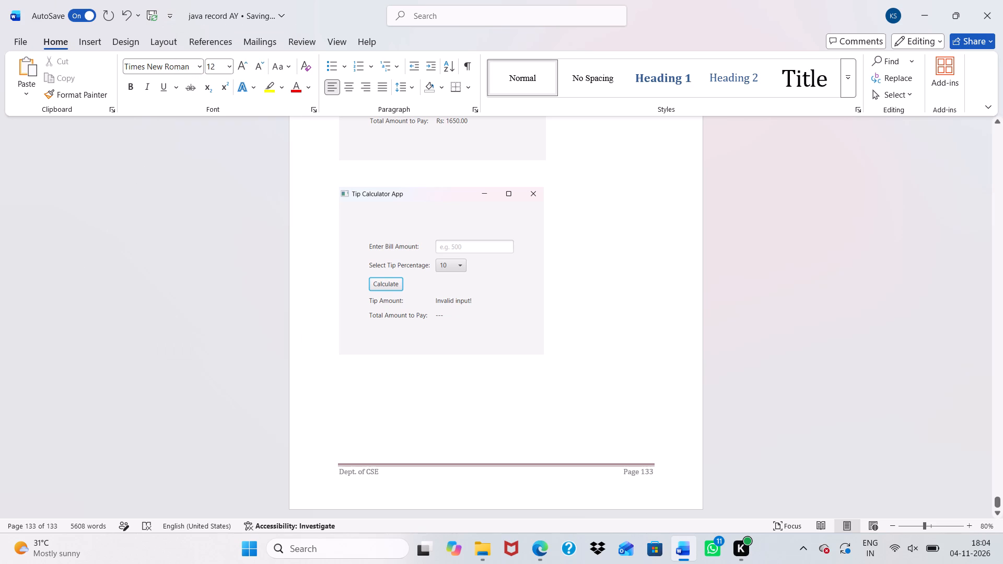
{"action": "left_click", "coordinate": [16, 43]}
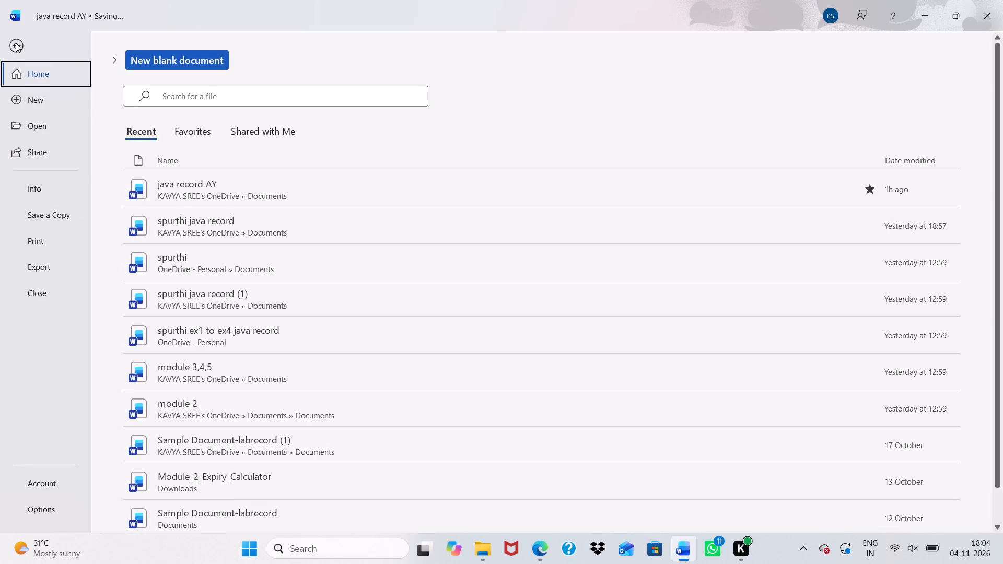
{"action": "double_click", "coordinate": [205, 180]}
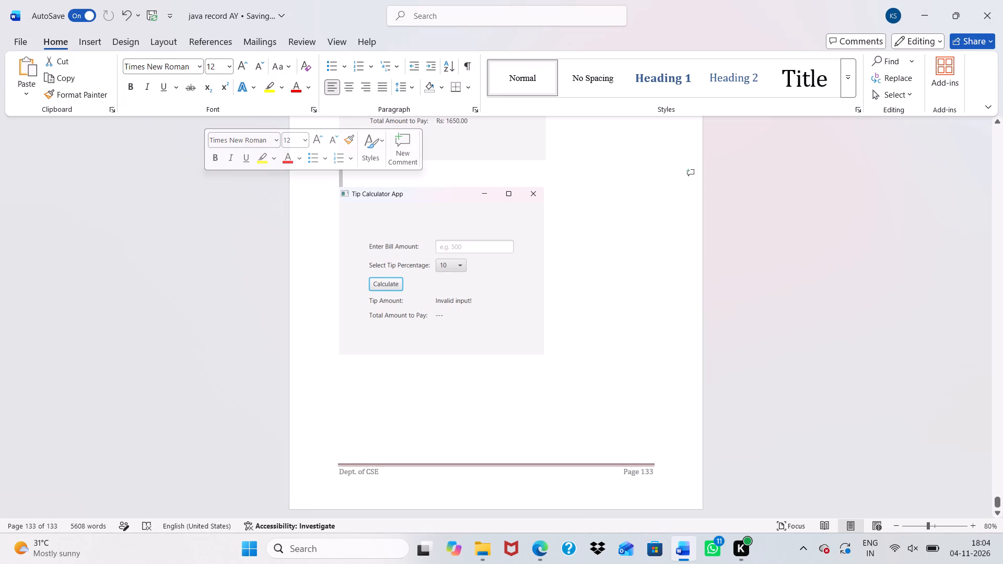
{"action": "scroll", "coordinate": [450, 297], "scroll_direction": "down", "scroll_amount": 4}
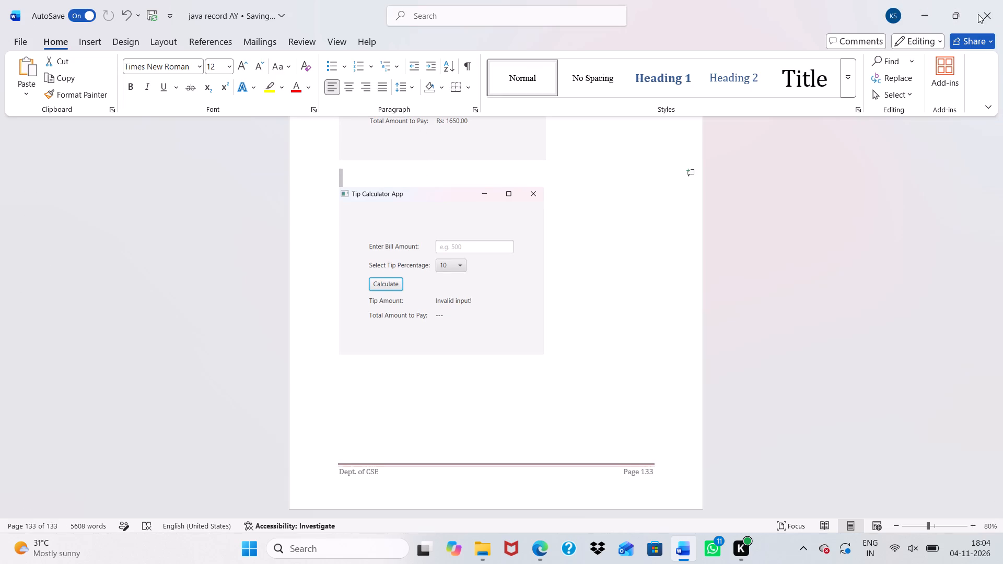
Close the java record AY document and the Screenshots folder window.
{"action": "left_click", "coordinate": [985, 17]}
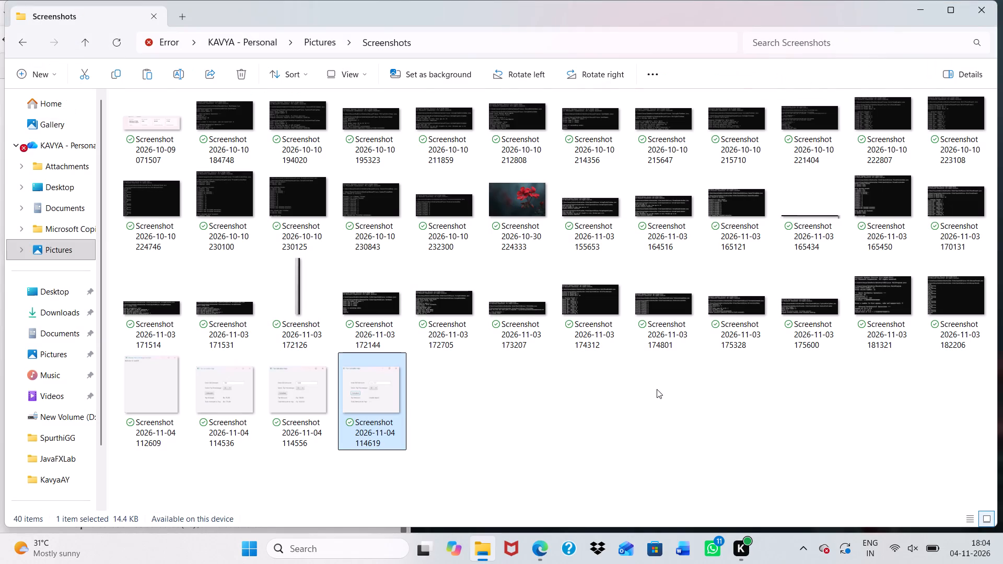
{"action": "left_click", "coordinate": [983, 15]}
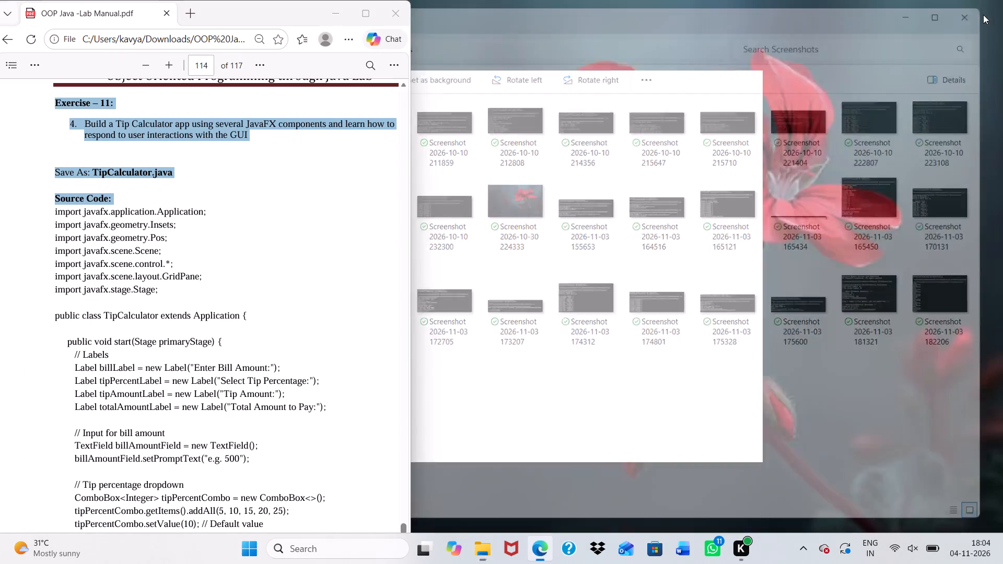